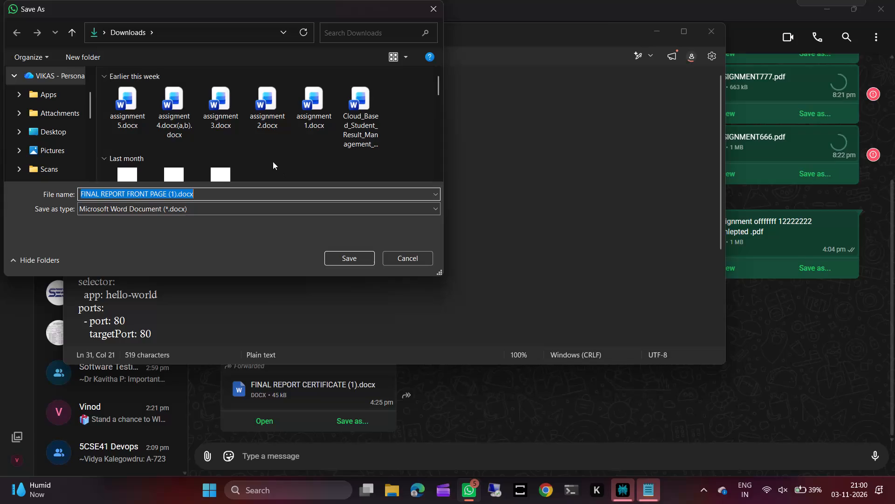
# Choose the AMRUTHA folder on the Desktop as the save location for FINAL REPORT FRONT PAGE (1).docx.
pyautogui.scroll(1, 70, 117)
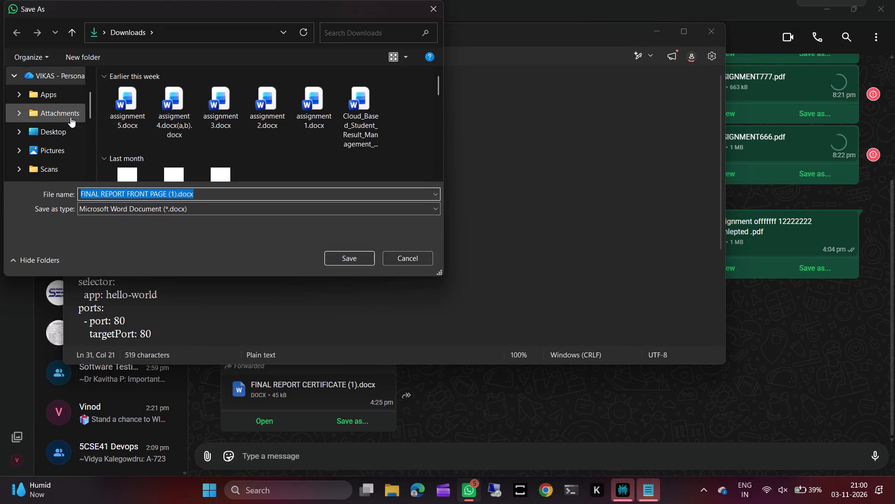
pyautogui.scroll(1, 70, 117)
pyautogui.scroll(-2, 70, 117)
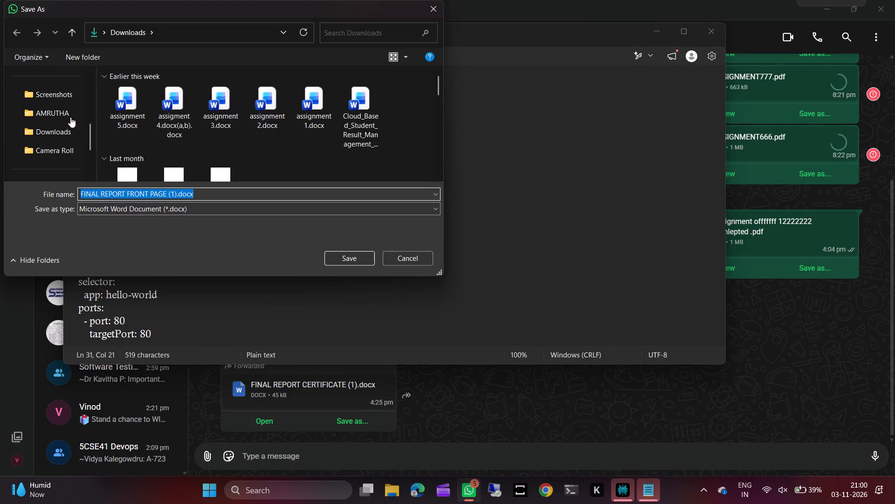
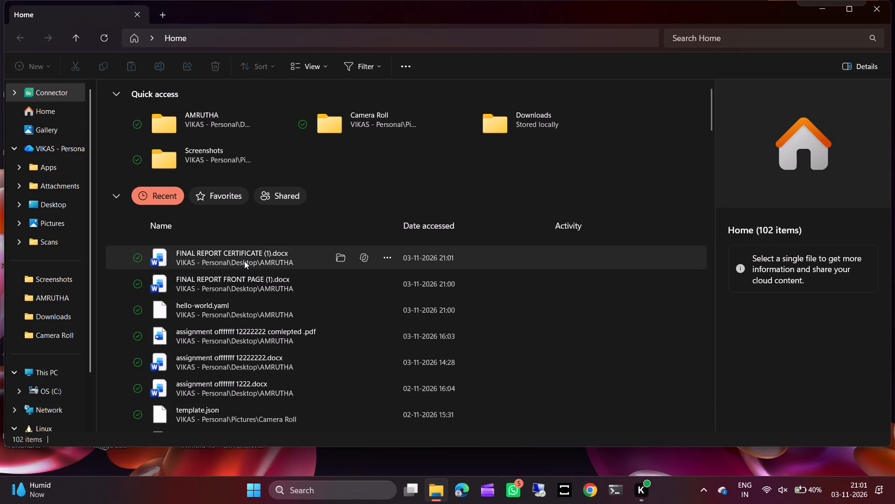
pyautogui.doubleClick(244, 261)
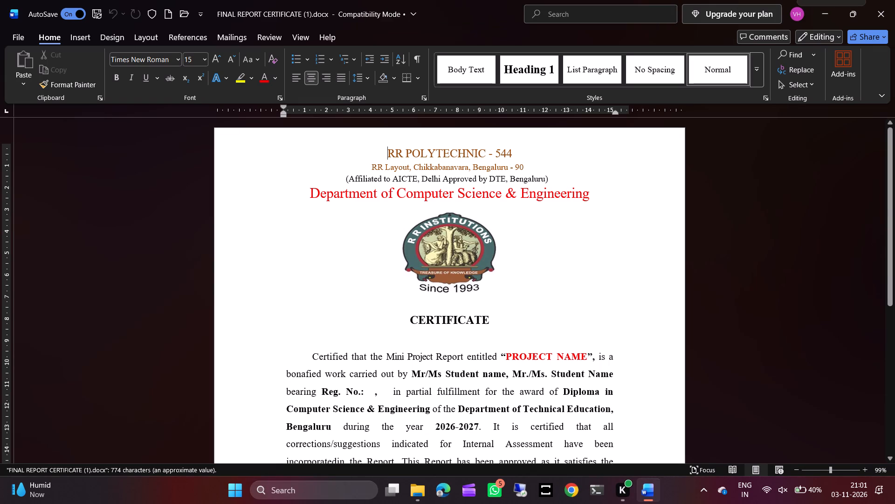
pyautogui.scroll(-3, 439, 278)
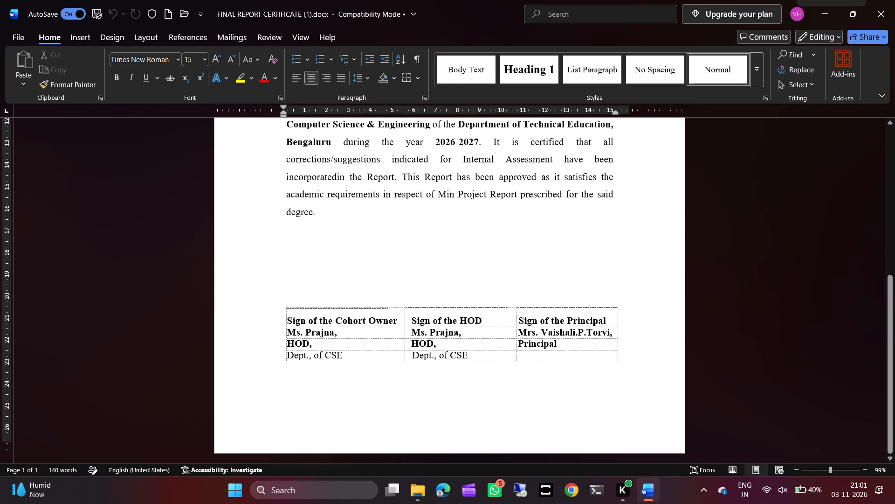
pyautogui.scroll(2, 409, 266)
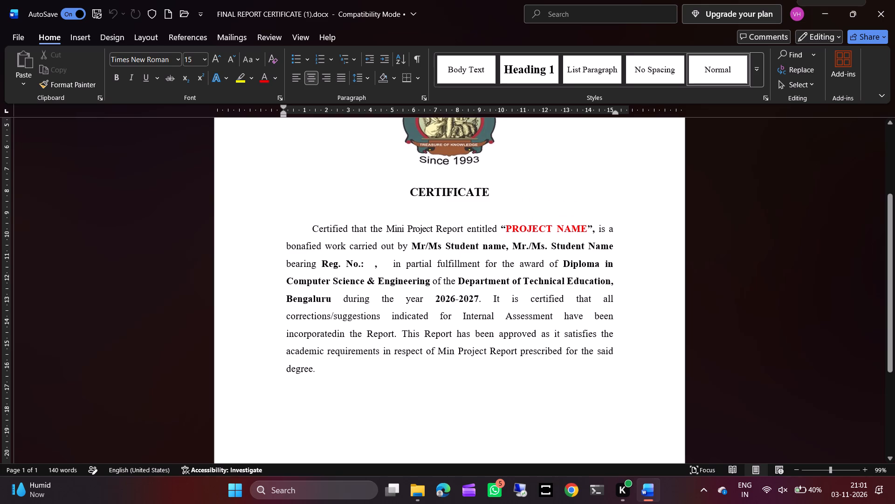
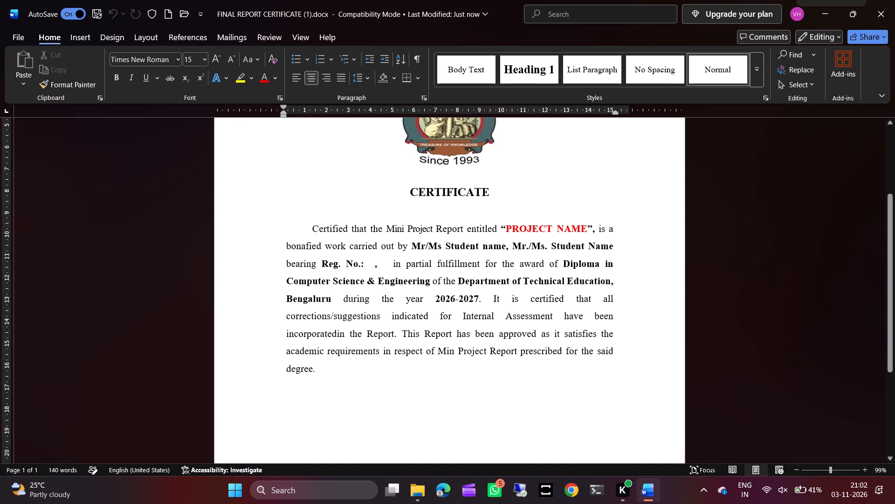
# Enter the student's registration number after "Reg. No.:" in the certificate paragraph.
pyautogui.click(366, 266)
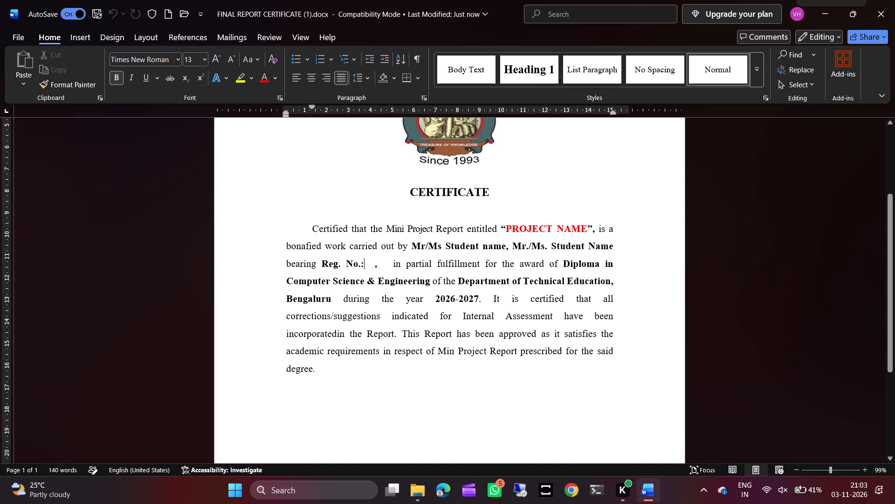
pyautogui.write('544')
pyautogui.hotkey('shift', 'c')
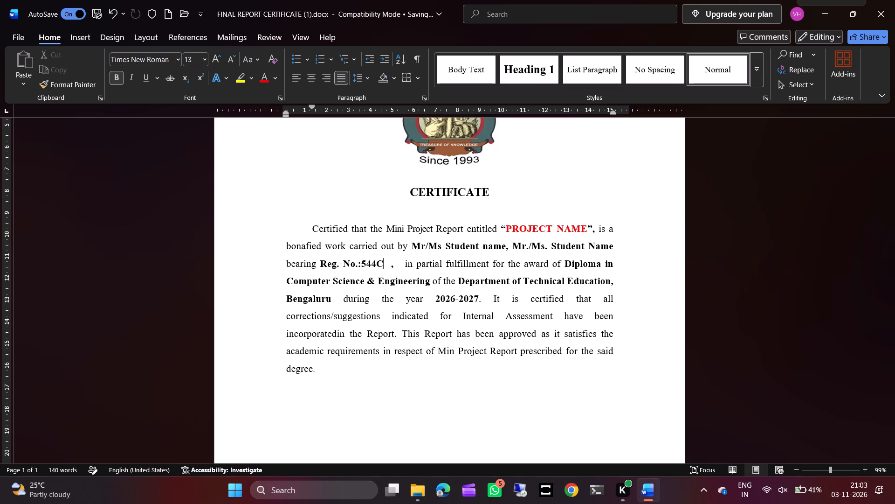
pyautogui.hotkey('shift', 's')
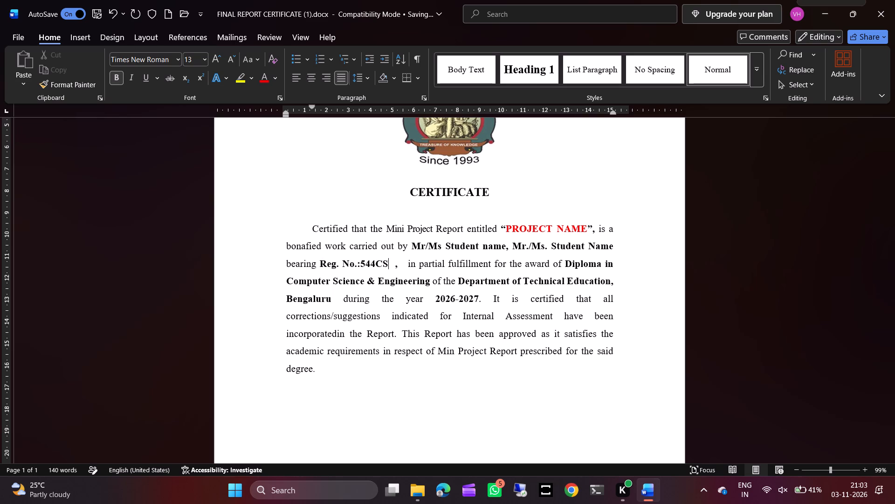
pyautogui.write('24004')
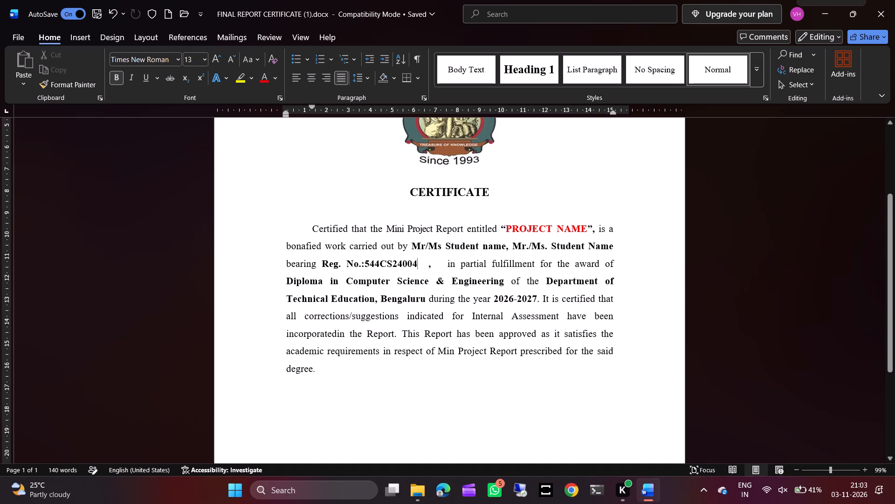
# Delete the red PROJECT NAME placeholder between the quotation marks in the certificate paragraph.
pyautogui.click(587, 226)
pyautogui.press('BackSpace')
pyautogui.press('BackSpace')
pyautogui.press('BackSpace')
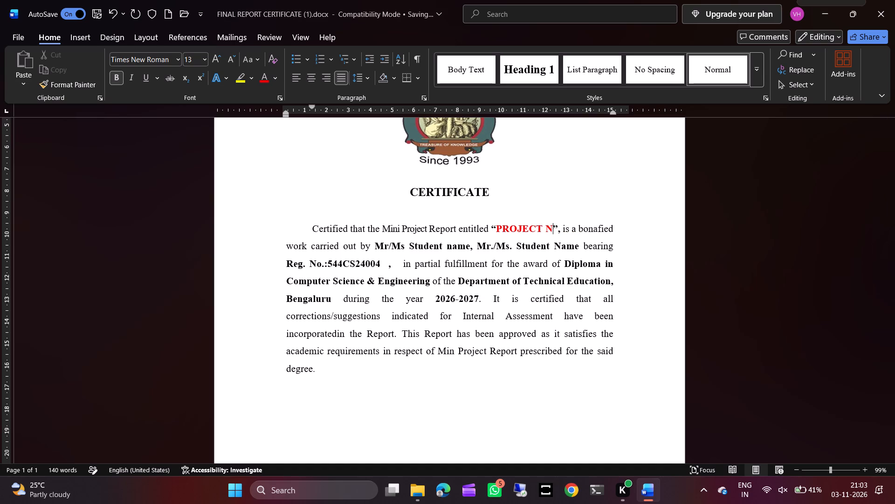
pyautogui.press('BackSpace')
pyautogui.press('BackSpace')
pyautogui.press('BackSpace')
pyautogui.press('BackSpace')
pyautogui.press('BackSpace')
pyautogui.press('BackSpace')
pyautogui.press('BackSpace')
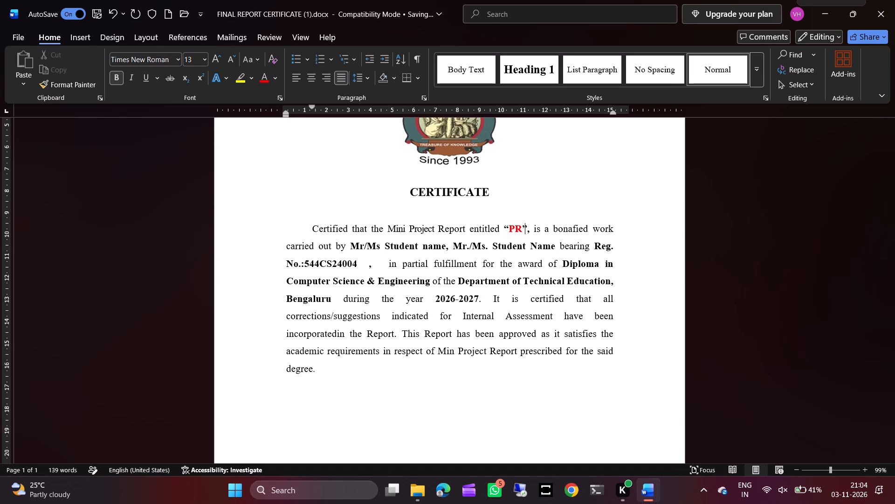
pyautogui.press('BackSpace')
pyautogui.press('BackSpace')
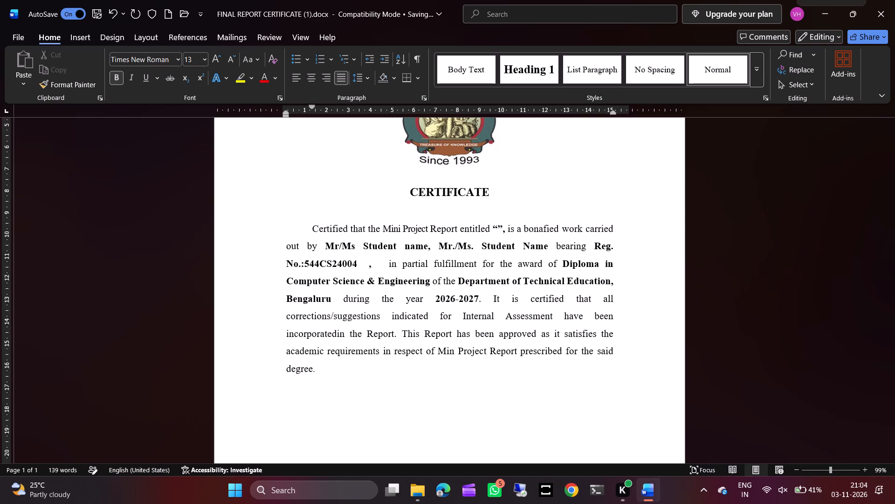
# Enter CLOUD-BASED STUDENT MANAGEMENT between the quotation marks as the project title, with its spelling corrected.
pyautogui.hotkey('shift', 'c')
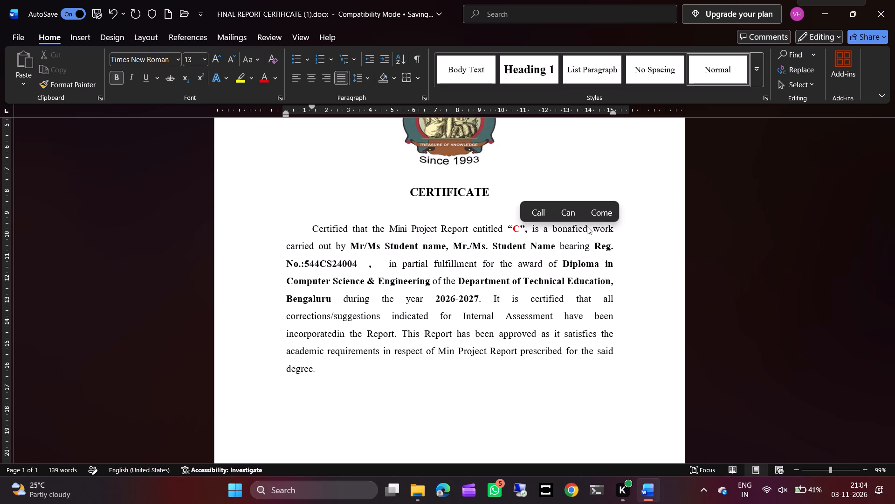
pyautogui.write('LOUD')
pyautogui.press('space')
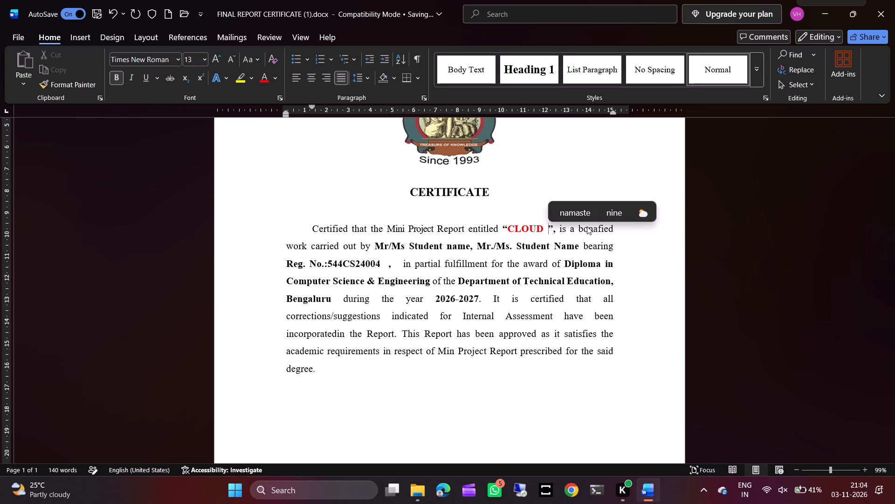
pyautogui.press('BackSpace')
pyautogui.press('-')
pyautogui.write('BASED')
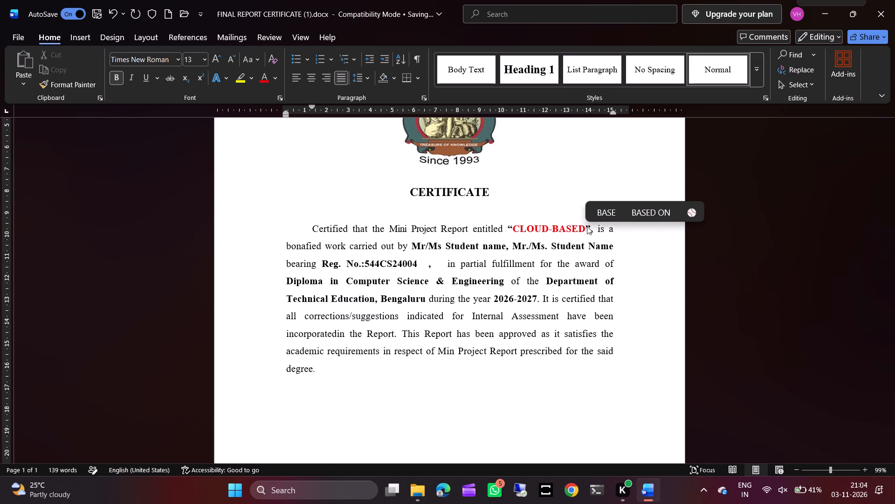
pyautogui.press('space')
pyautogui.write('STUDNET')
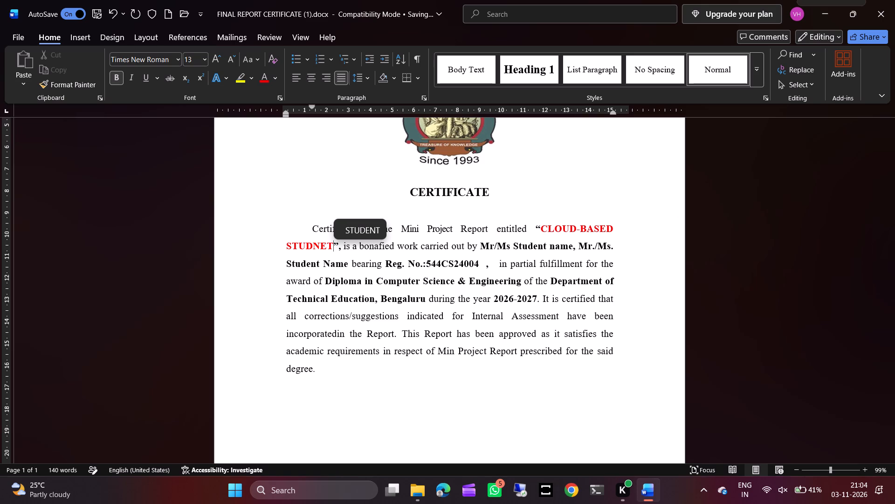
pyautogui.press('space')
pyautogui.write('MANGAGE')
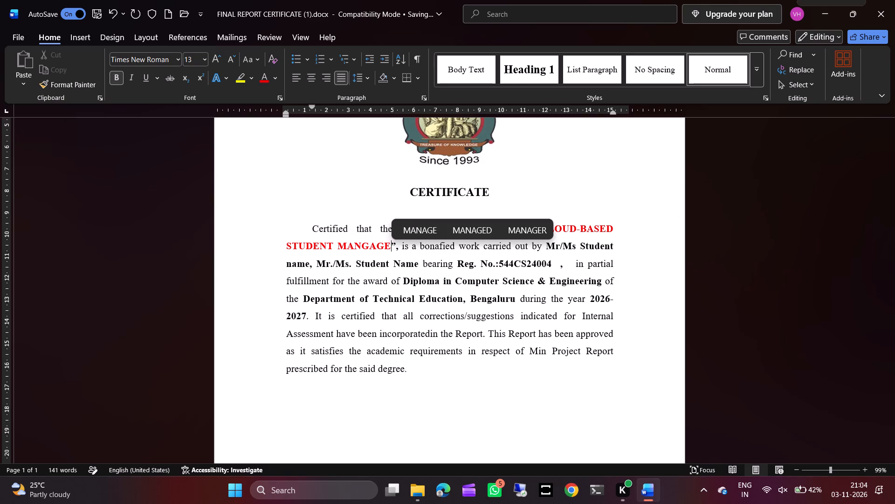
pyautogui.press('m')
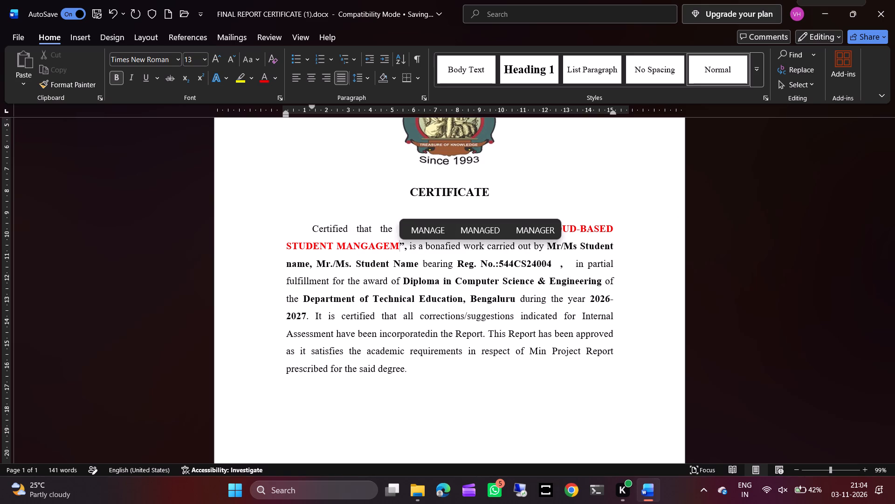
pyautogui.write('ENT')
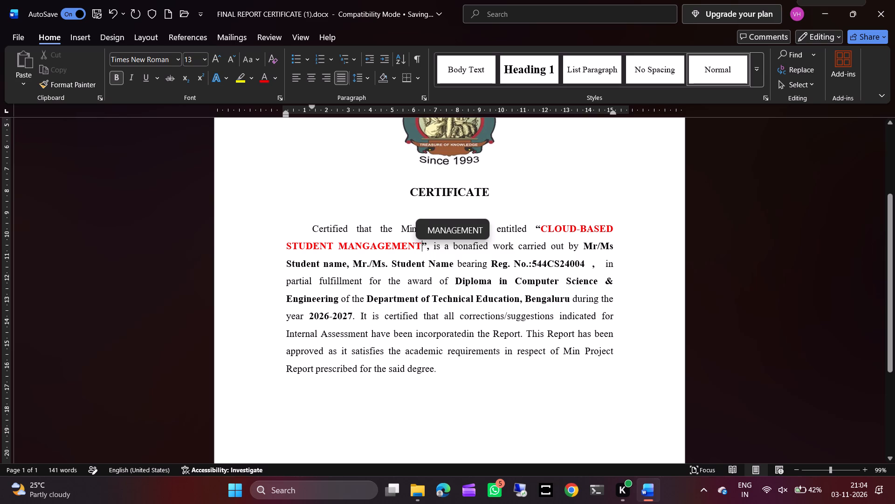
pyautogui.click(368, 248)
pyautogui.press('BackSpace')
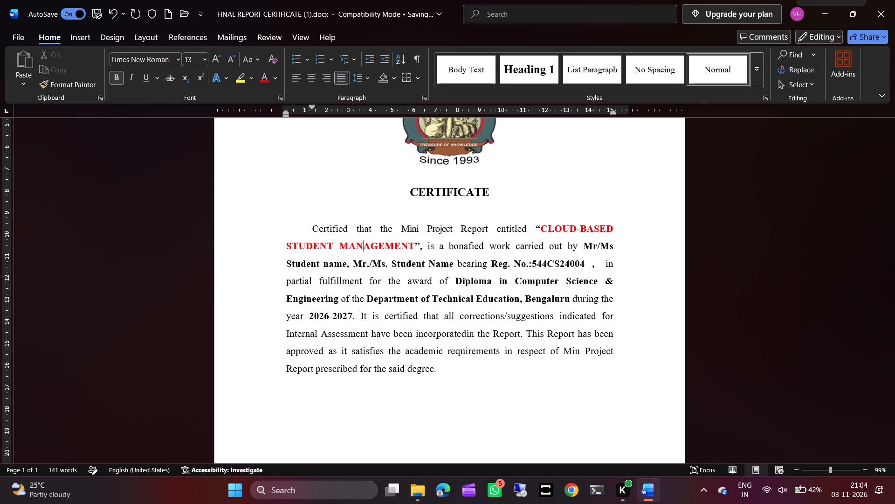
# Extend the project title with SYSTEM WITH SECURE APPLICATION after the word MANAGEMENT.
pyautogui.press('Right')
pyautogui.press('Right')
pyautogui.press('Right')
pyautogui.press('Right')
pyautogui.press('Right')
pyautogui.press('Right')
pyautogui.press('Right')
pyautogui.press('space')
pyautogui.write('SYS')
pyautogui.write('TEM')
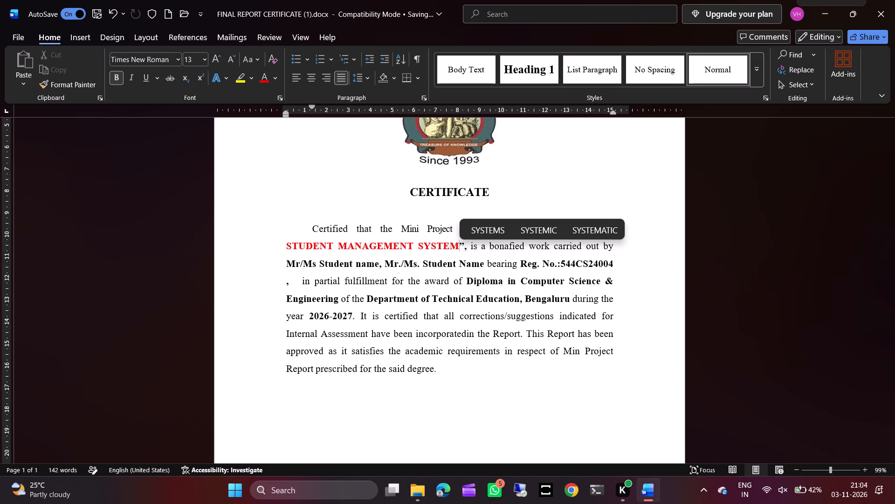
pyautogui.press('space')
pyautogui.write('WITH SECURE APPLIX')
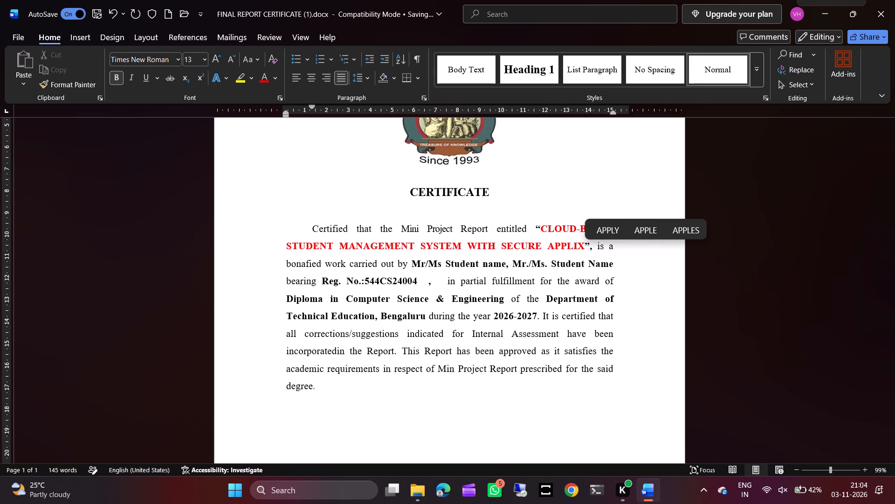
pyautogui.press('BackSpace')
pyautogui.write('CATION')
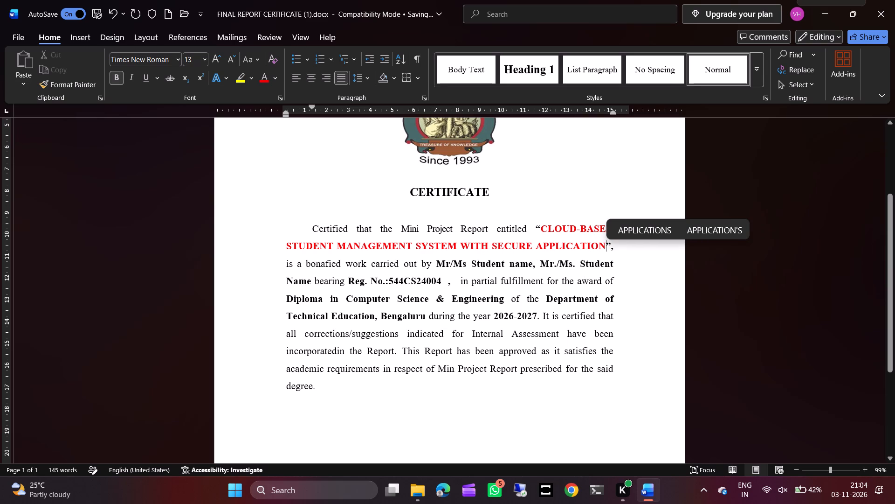
# Change the case of the whole red project title to Capitalize Each Word.
pyautogui.moveTo(540, 229); pyautogui.dragTo(560, 236)
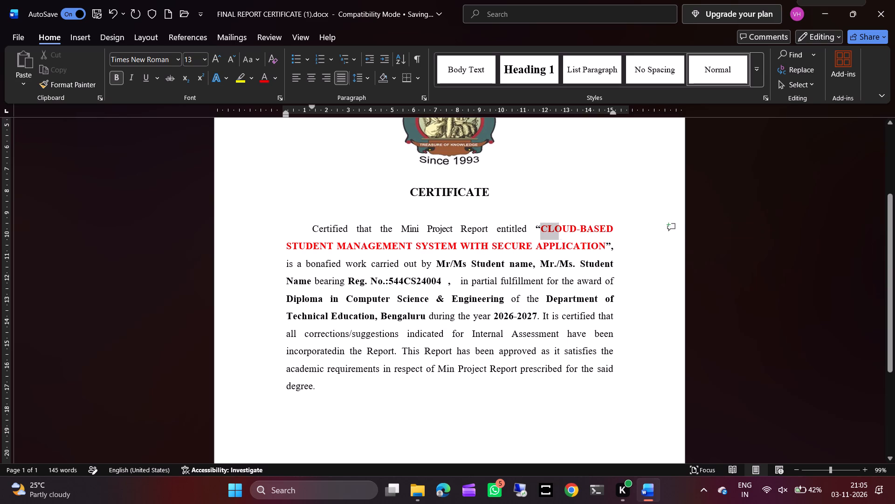
pyautogui.moveTo(560, 236); pyautogui.dragTo(596, 247)
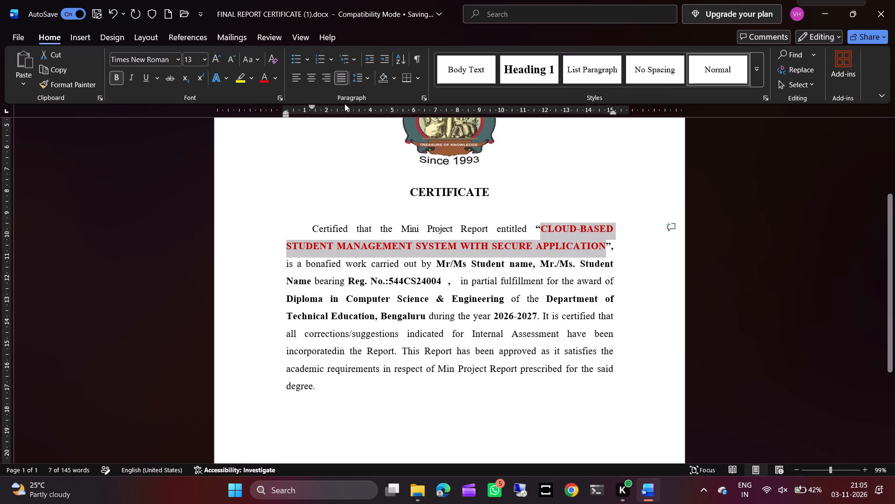
pyautogui.click(251, 62)
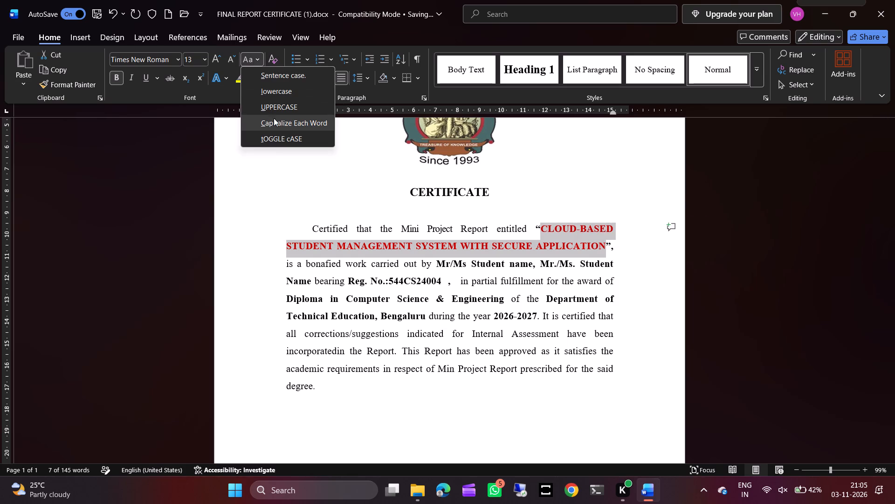
pyautogui.click(275, 124)
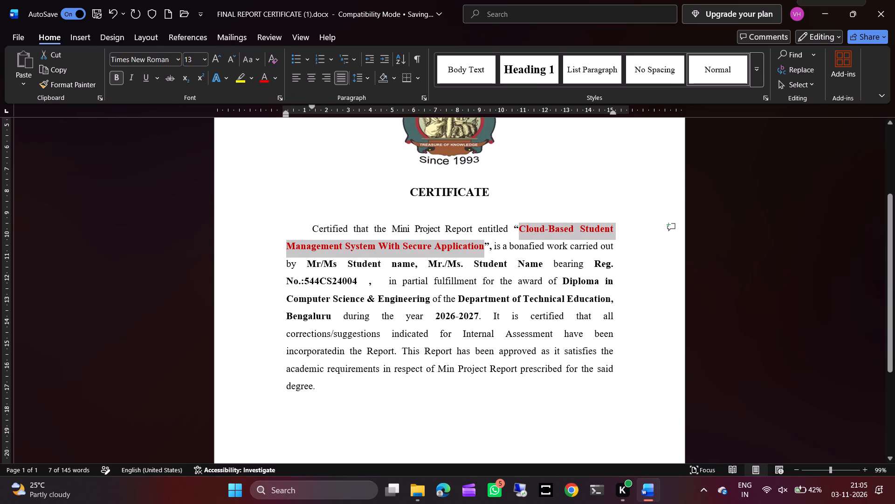
pyautogui.click(312, 200)
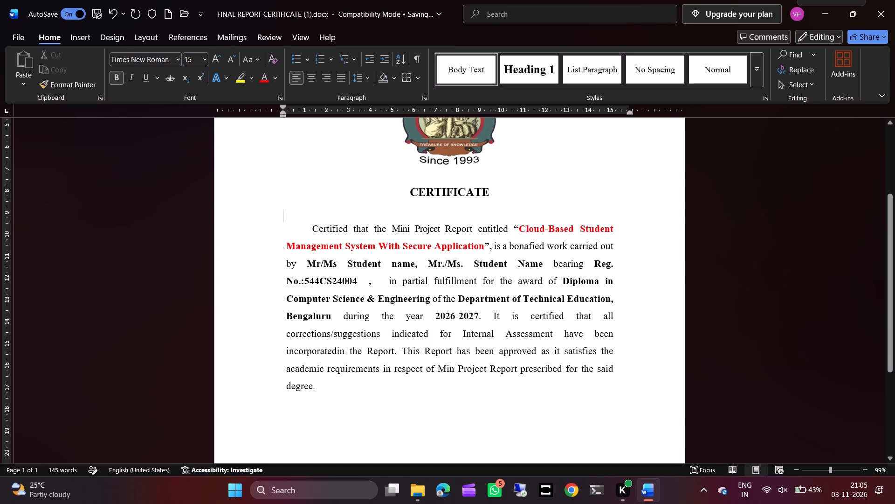
# Replace the first "Student name" placeholder, after "Mr/Ms", with the student's full name.
pyautogui.click(414, 264)
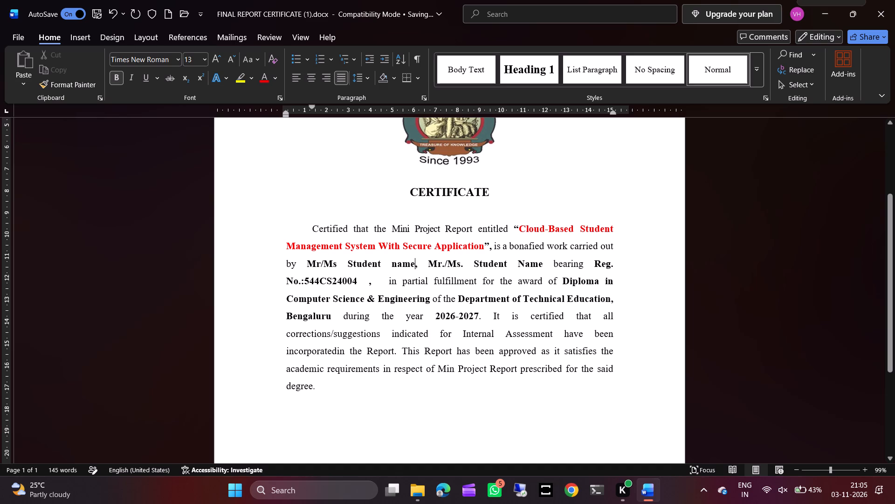
pyautogui.press('BackSpace')
pyautogui.press('BackSpace')
pyautogui.press('BackSpace')
pyautogui.press('BackSpace')
pyautogui.press('BackSpace')
pyautogui.press('BackSpace')
pyautogui.press('BackSpace')
pyautogui.press('BackSpace')
pyautogui.press('BackSpace')
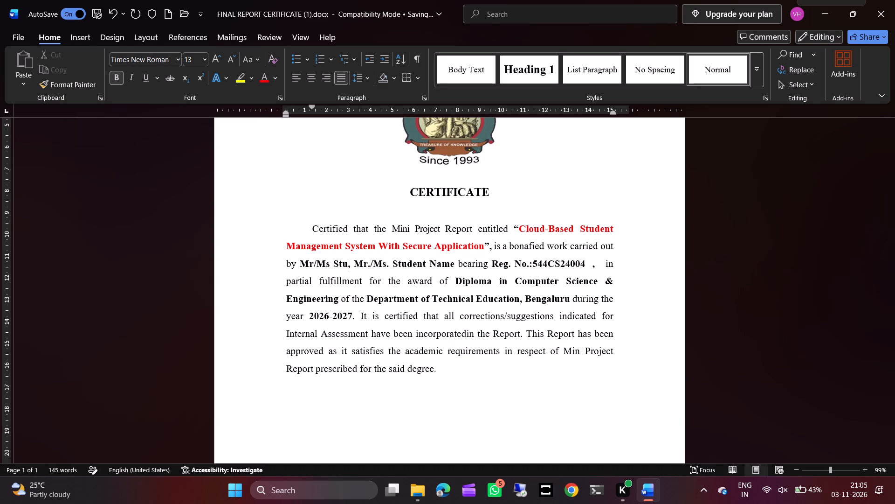
pyautogui.press('BackSpace')
pyautogui.press('BackSpace')
pyautogui.press('BackSpace')
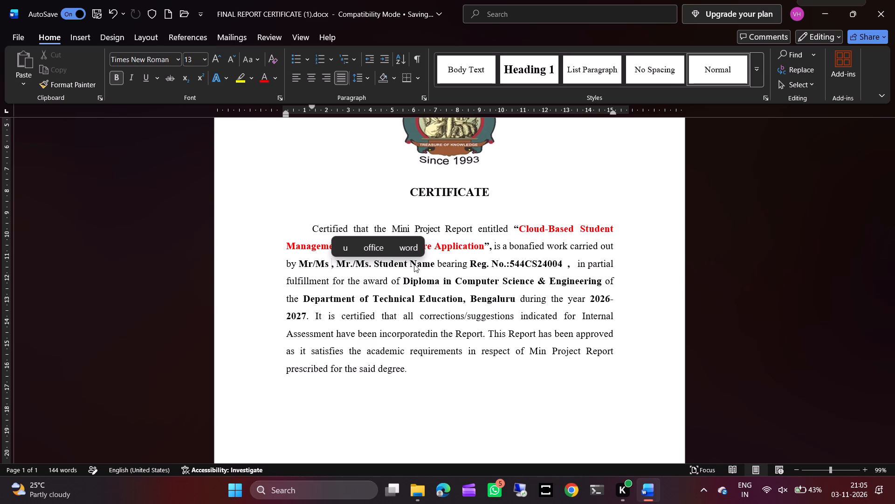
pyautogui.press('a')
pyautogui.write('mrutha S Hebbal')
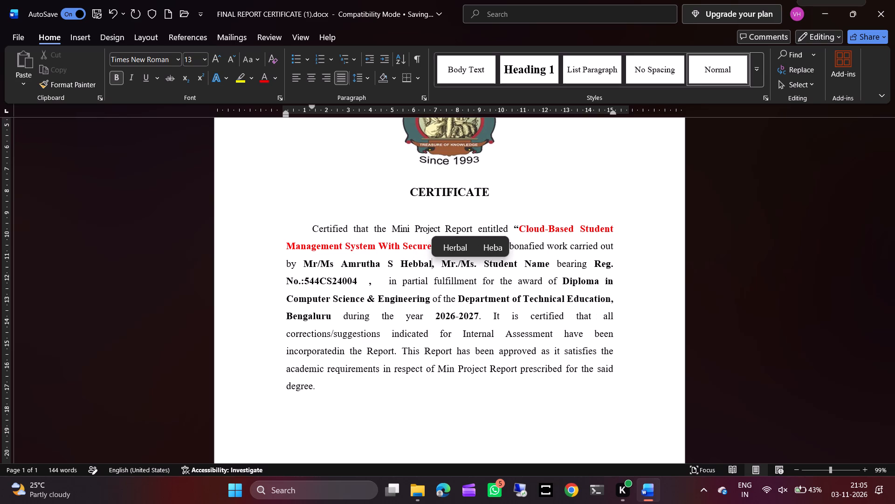
# Replace the second "Student Name" placeholder, after "Mr./Ms.", with the same student's full name.
pyautogui.click(551, 266)
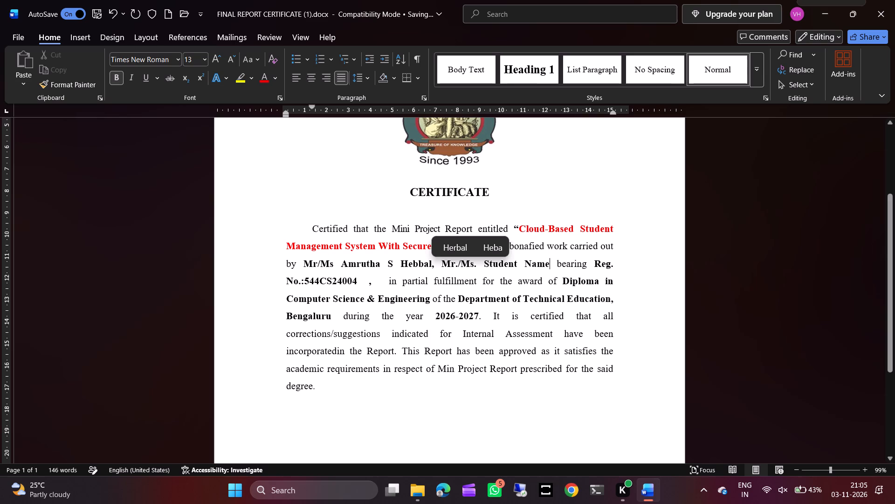
pyautogui.press('BackSpace')
pyautogui.press('BackSpace')
pyautogui.press('BackSpace')
pyautogui.press('BackSpace')
pyautogui.press('BackSpace')
pyautogui.press('BackSpace')
pyautogui.press('BackSpace')
pyautogui.press('BackSpace')
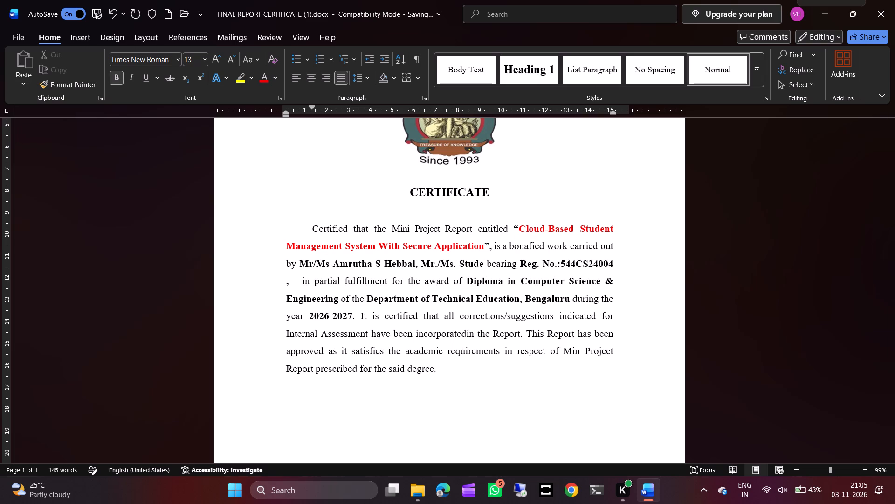
pyautogui.press('BackSpace')
pyautogui.press('BackSpace')
pyautogui.press('BackSpace')
pyautogui.press('BackSpace')
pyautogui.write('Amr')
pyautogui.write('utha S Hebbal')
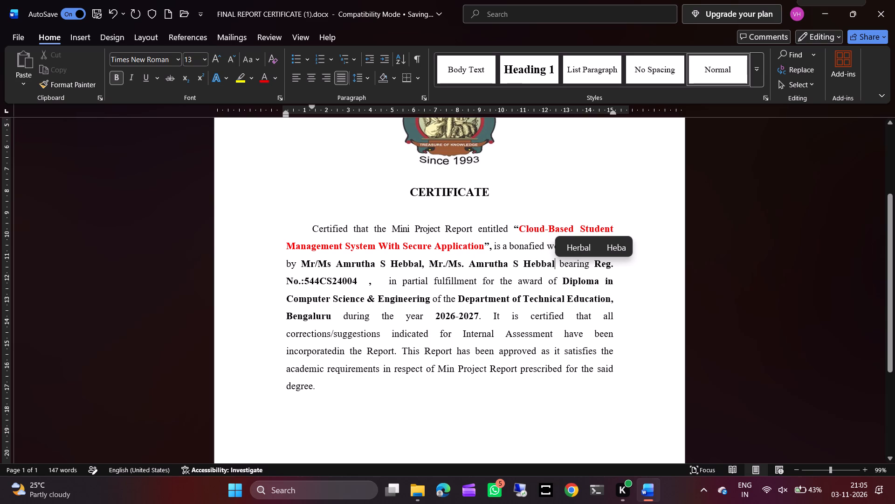
# Remove the extra spaces around the comma after the registration number, leaving a comma and one space before "in partial fulfillment".
pyautogui.click(390, 285)
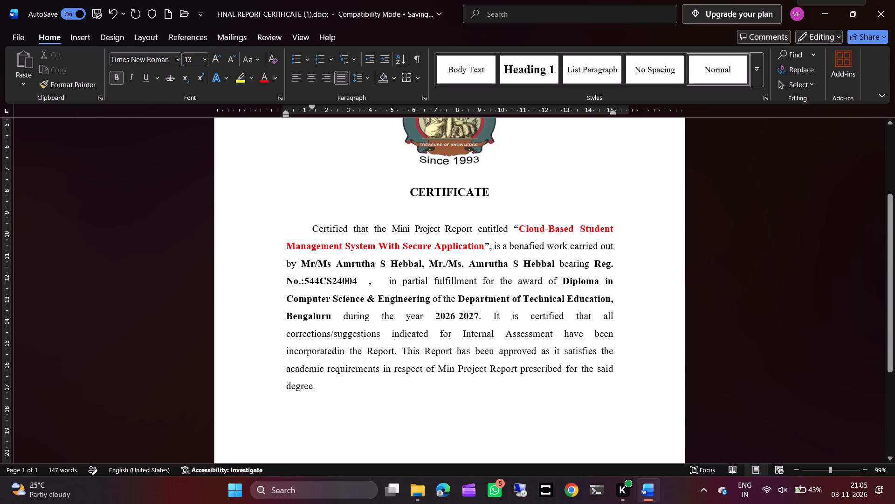
pyautogui.press('BackSpace')
pyautogui.press('BackSpace')
pyautogui.press('BackSpace')
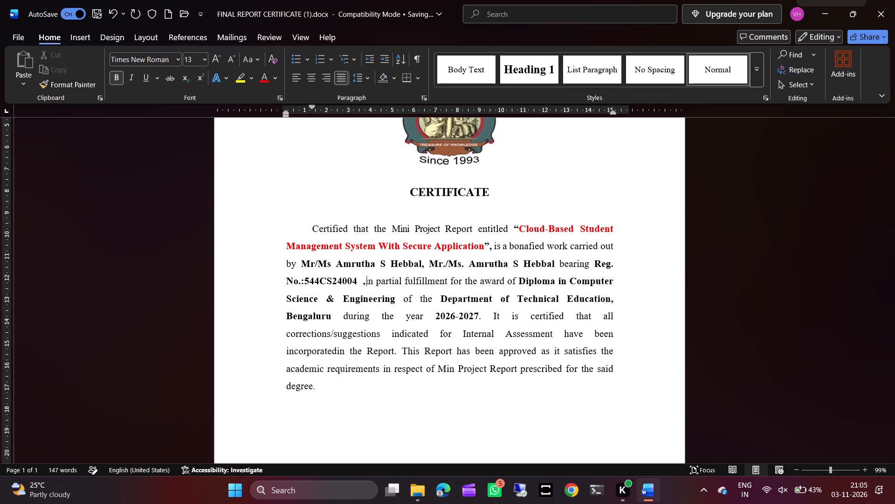
pyautogui.press('BackSpace')
pyautogui.press('BackSpace')
pyautogui.press('BackSpace')
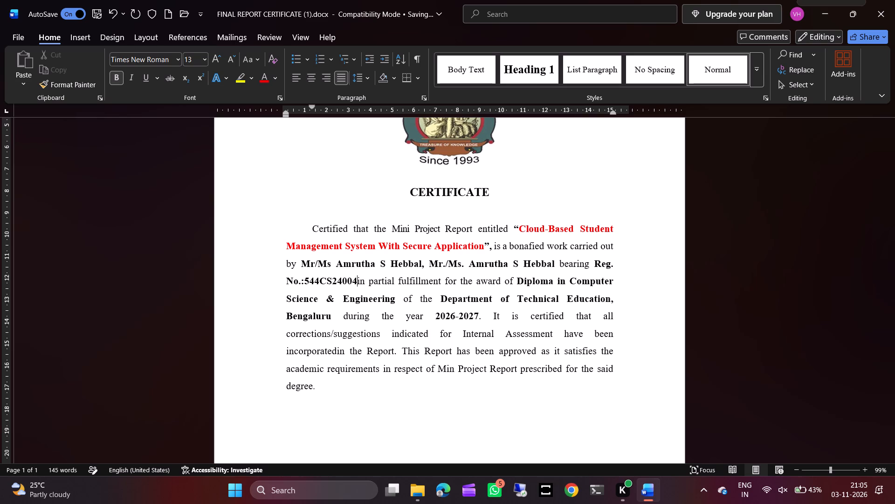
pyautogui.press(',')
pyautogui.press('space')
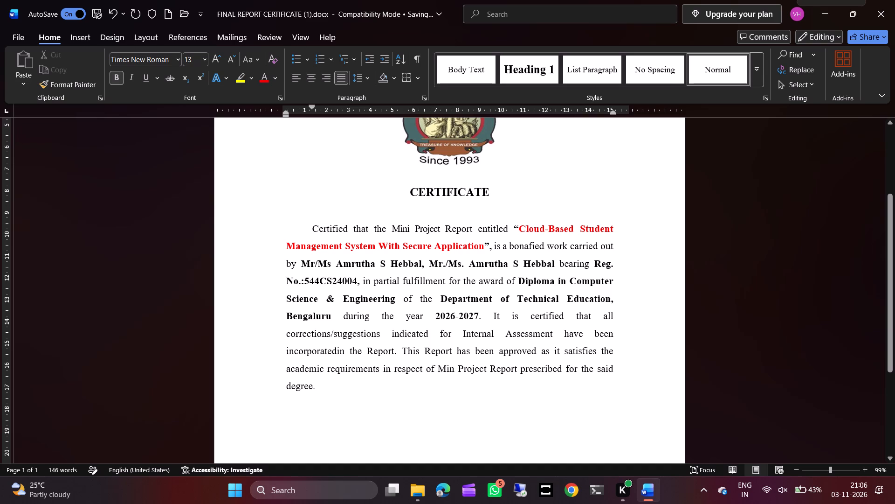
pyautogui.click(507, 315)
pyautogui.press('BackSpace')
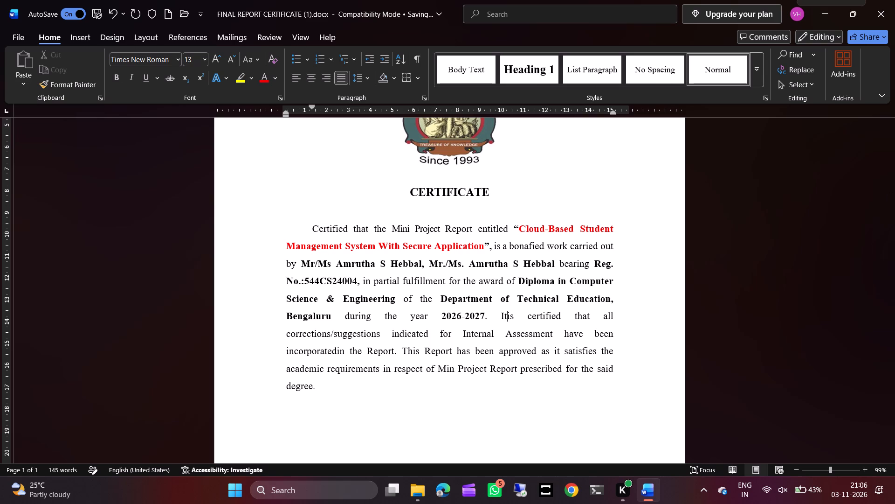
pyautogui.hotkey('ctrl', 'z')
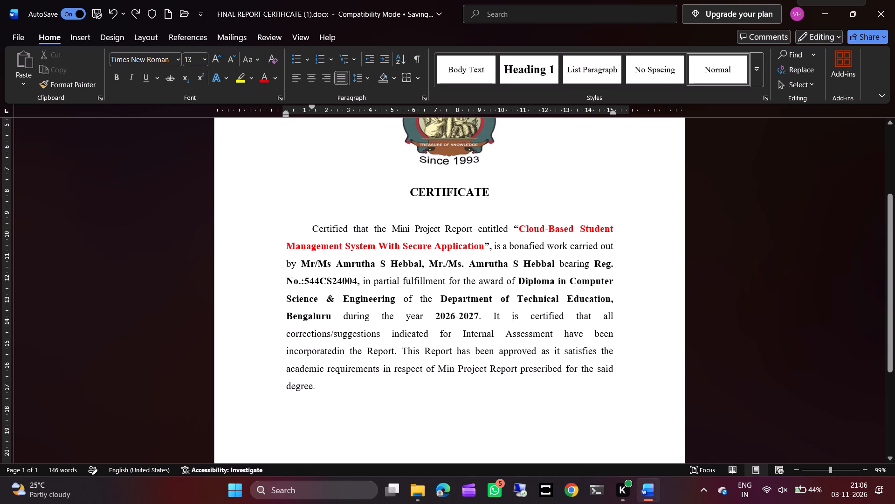
# Correct "Min Project Report" to "Mini Project Report" in the last sentence of the certificate text.
pyautogui.click(454, 373)
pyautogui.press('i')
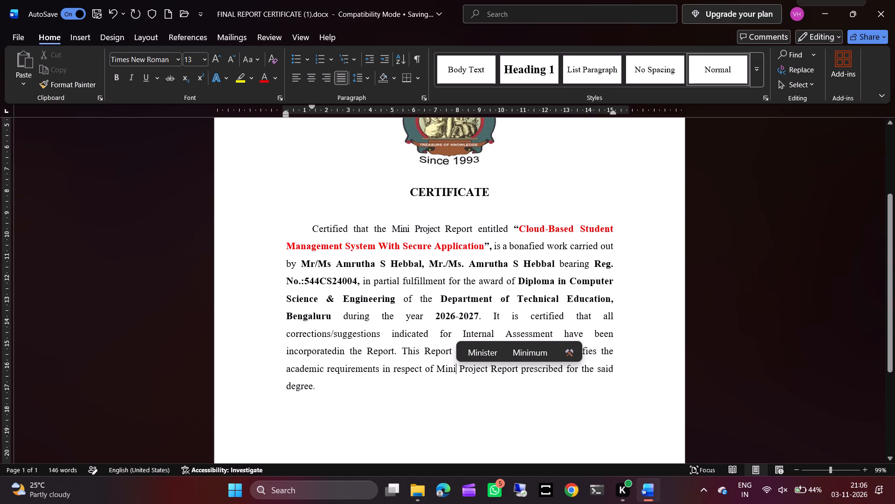
# Start saving a copy of the certificate in the Desktop AMRUTHA folder, inserting "amrutha" before "(1)" in the file name.
pyautogui.scroll(-2, 465, 410)
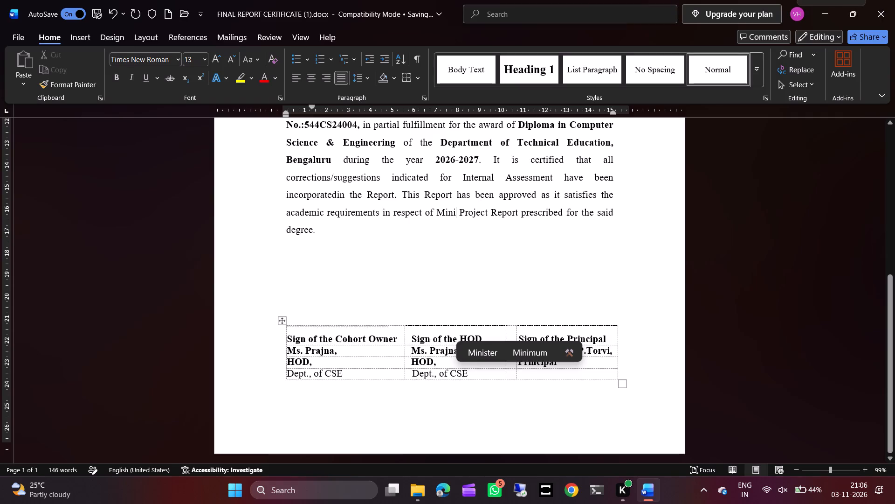
pyautogui.scroll(1, 397, 313)
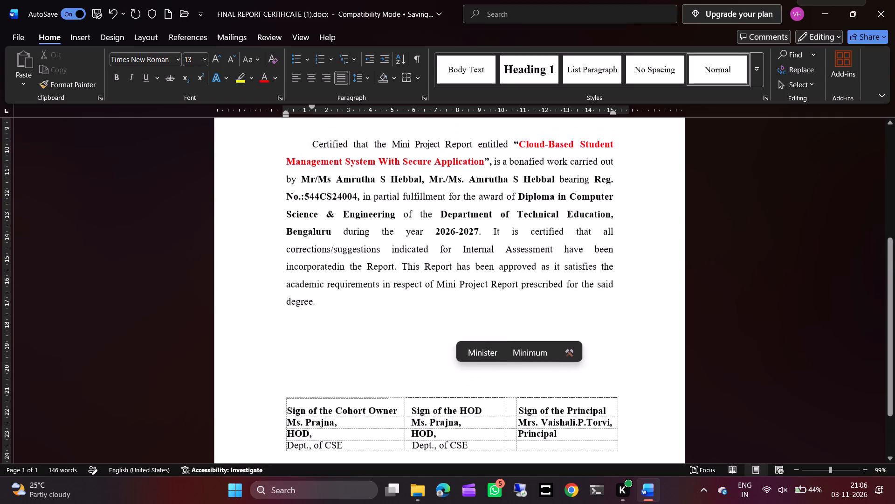
pyautogui.click(25, 34)
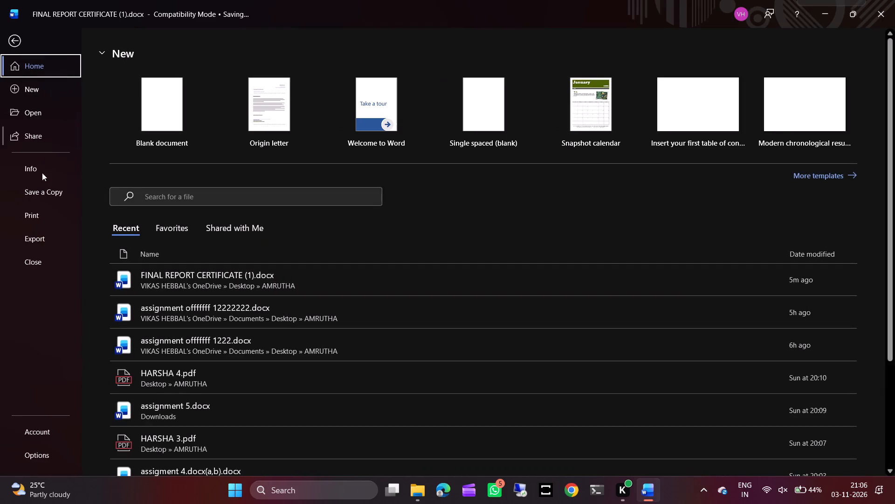
pyautogui.click(55, 197)
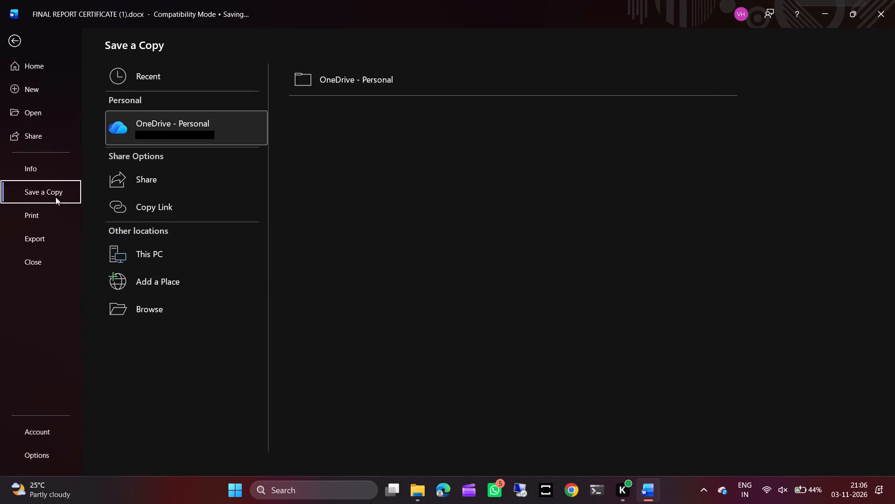
pyautogui.click(151, 245)
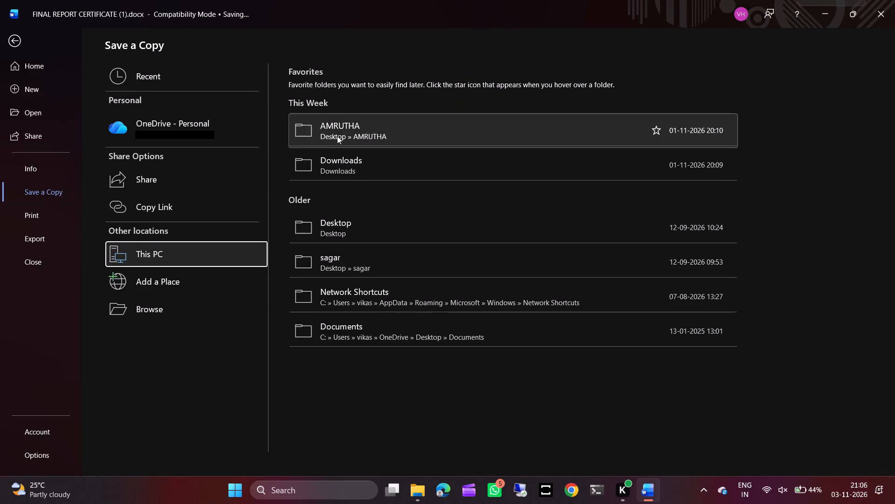
pyautogui.click(337, 136)
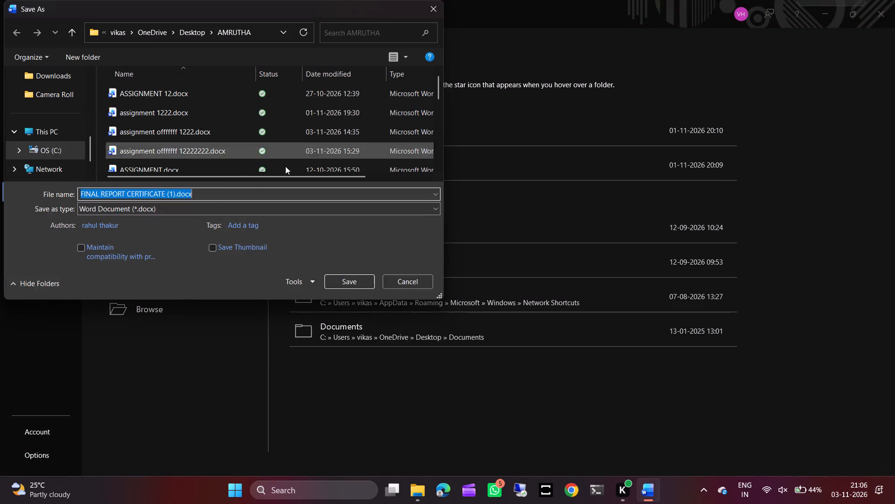
pyautogui.click(200, 195)
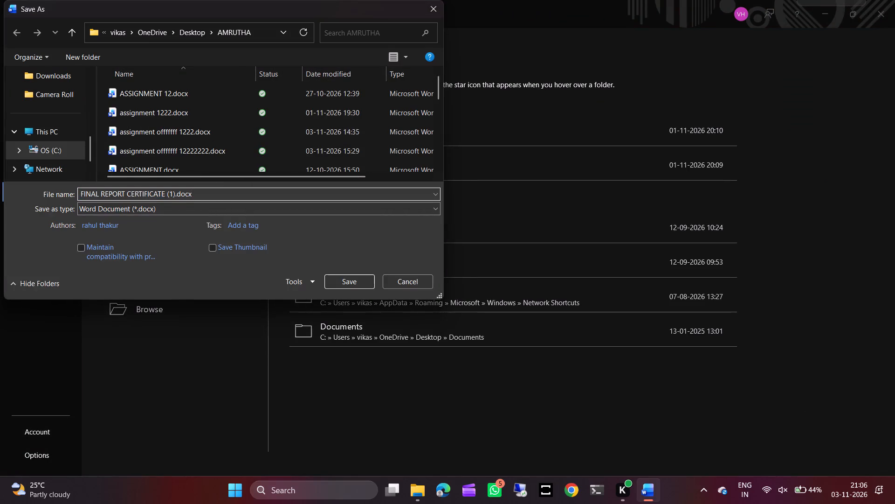
pyautogui.press('Left')
pyautogui.press('Left')
pyautogui.press('Left')
pyautogui.press('Left')
pyautogui.press('Left')
pyautogui.press('Left')
pyautogui.press('Left')
pyautogui.press('Left')
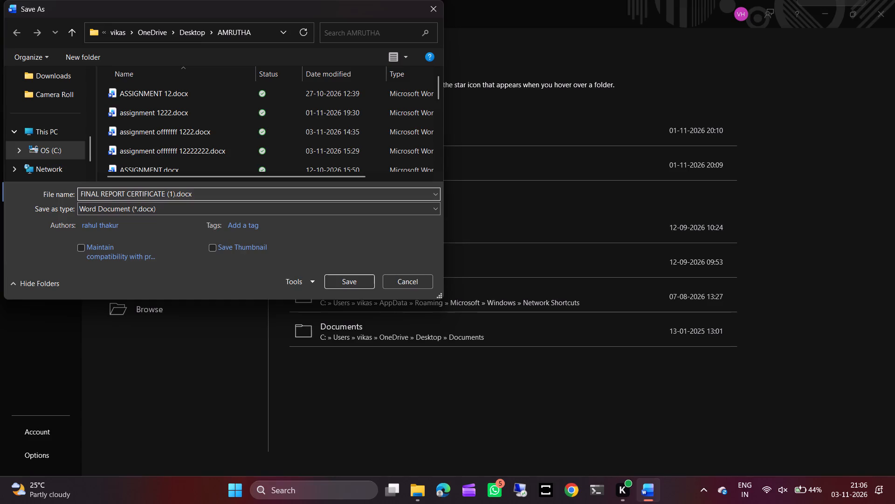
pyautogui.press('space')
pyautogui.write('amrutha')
# Set the copy's file type to PDF and save it.
pyautogui.moveTo(214, 210); pyautogui.dragTo(179, 278)
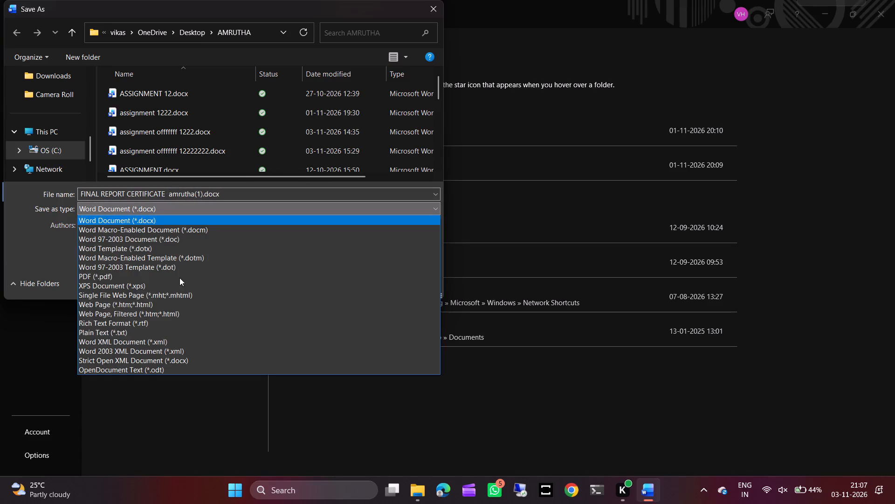
pyautogui.moveTo(179, 278); pyautogui.dragTo(166, 274)
pyautogui.click(166, 274)
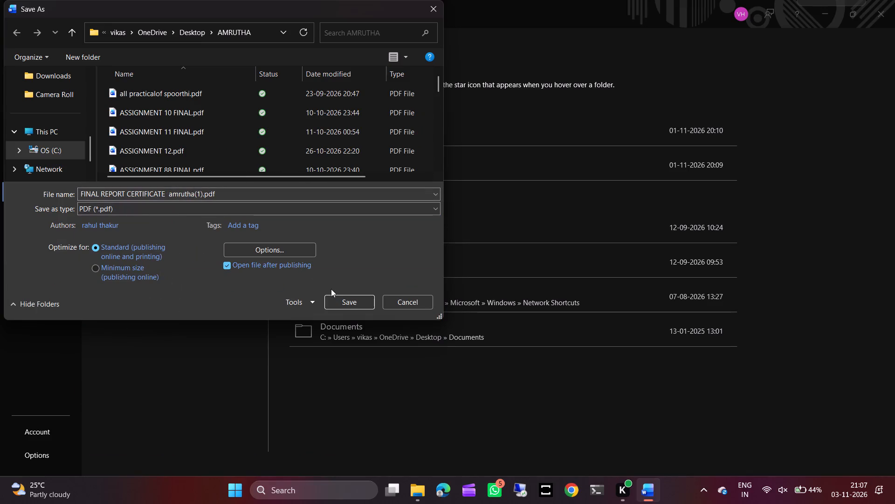
pyautogui.click(346, 300)
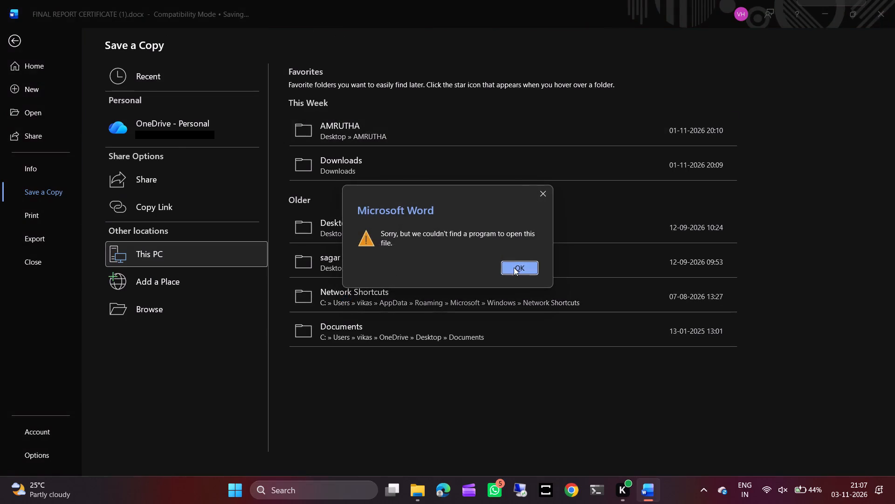
pyautogui.click(514, 267)
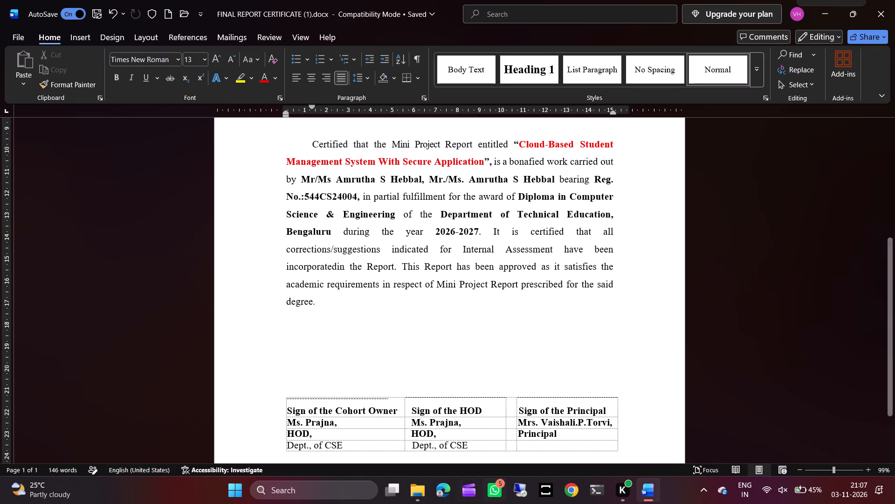
# Switch to File Explorer and open the recent file FINAL REPORT FRONT PAGE (1).docx.
pyautogui.click(424, 491)
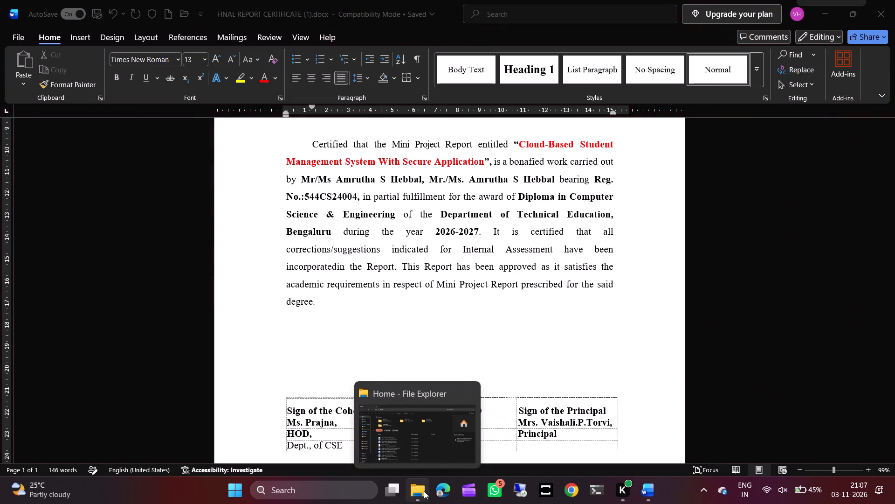
pyautogui.click(424, 491)
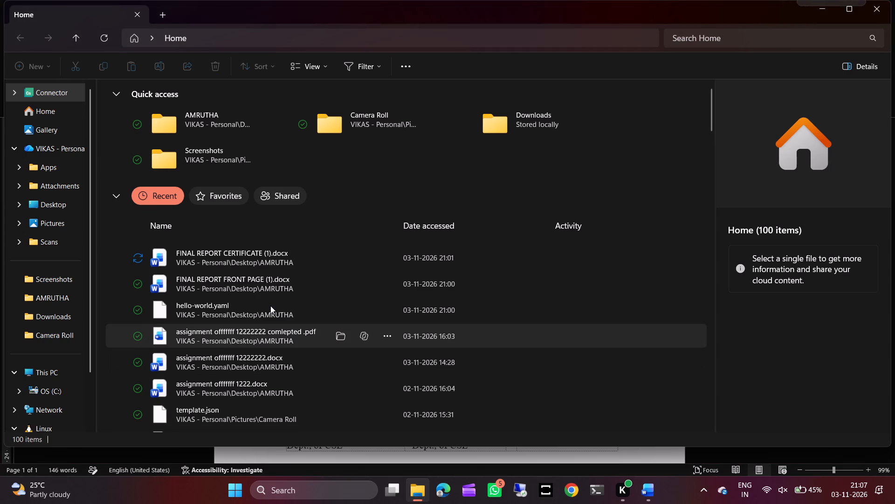
pyautogui.click(271, 275)
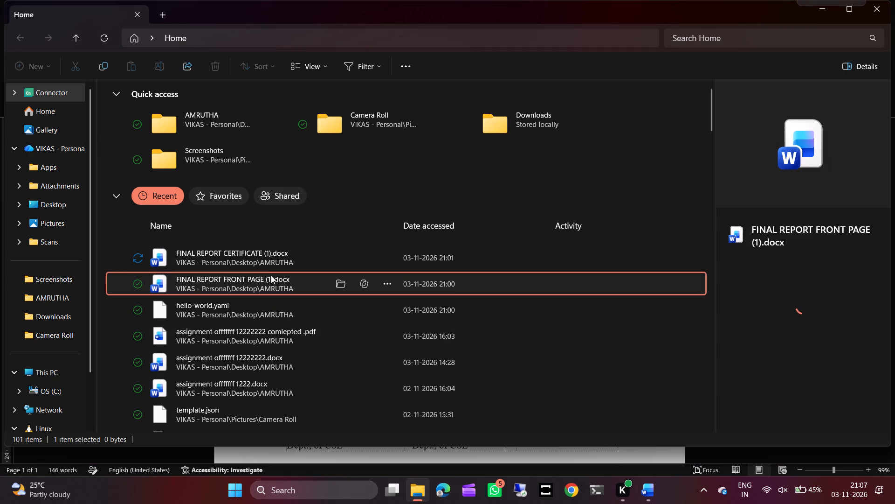
pyautogui.doubleClick(271, 275)
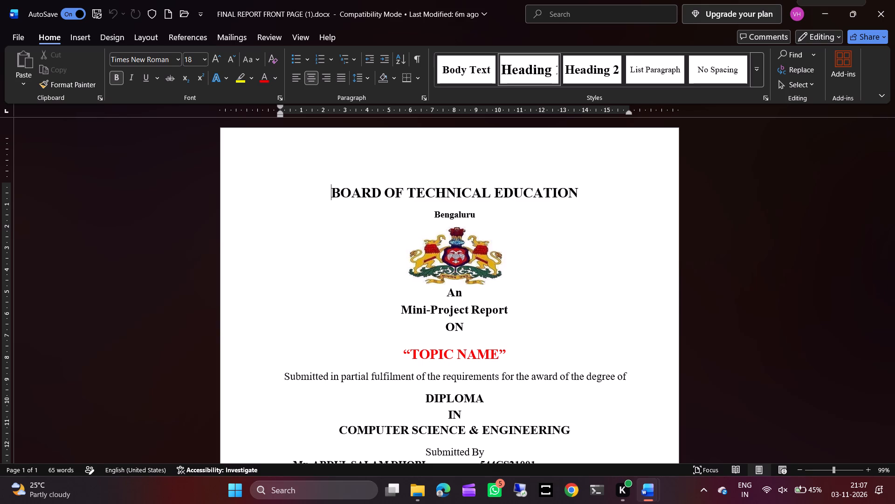
# Look through the front page for the topic name, student, guide and department details that need filling in.
pyautogui.scroll(-2, 400, 245)
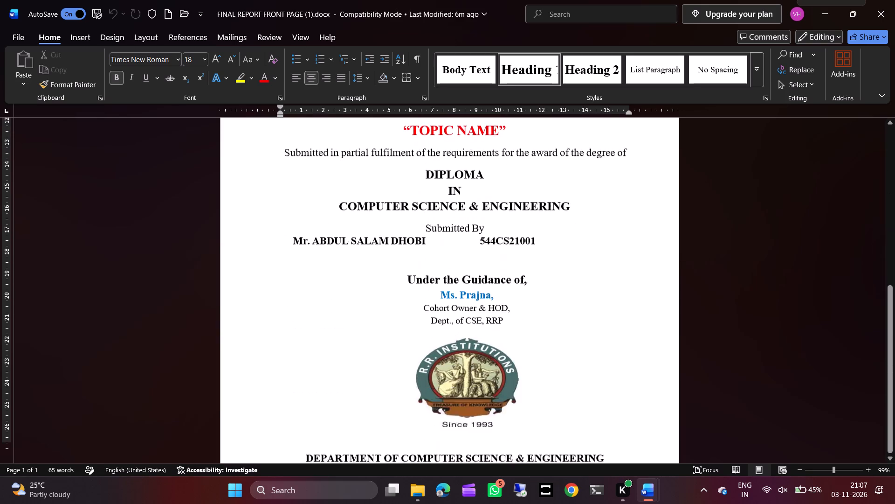
pyautogui.scroll(-2, 400, 245)
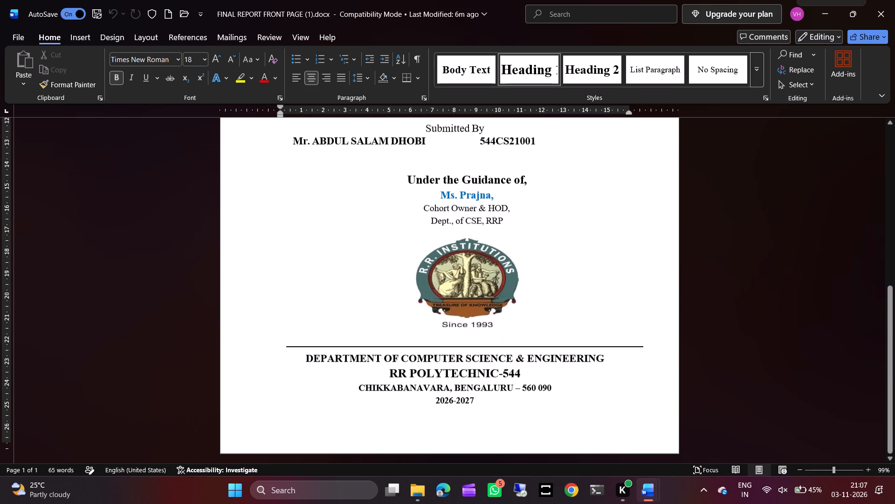
pyautogui.click(400, 245)
pyautogui.scroll(2, 400, 245)
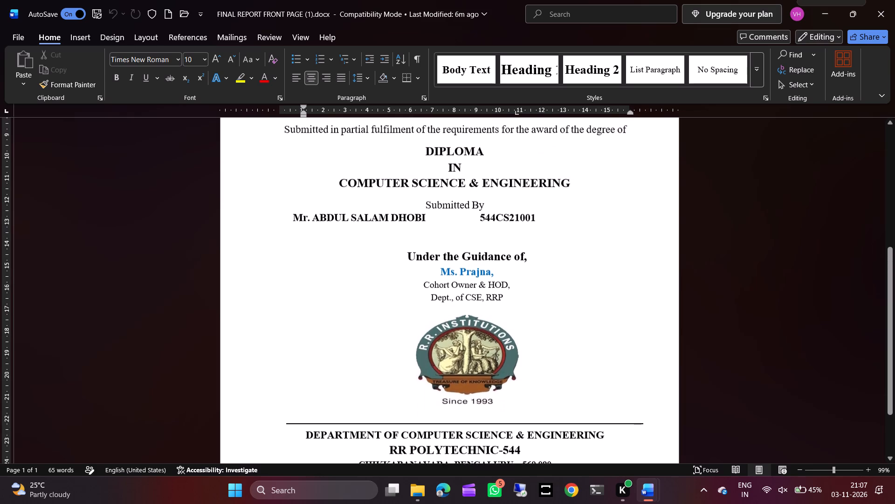
pyautogui.scroll(1, 400, 245)
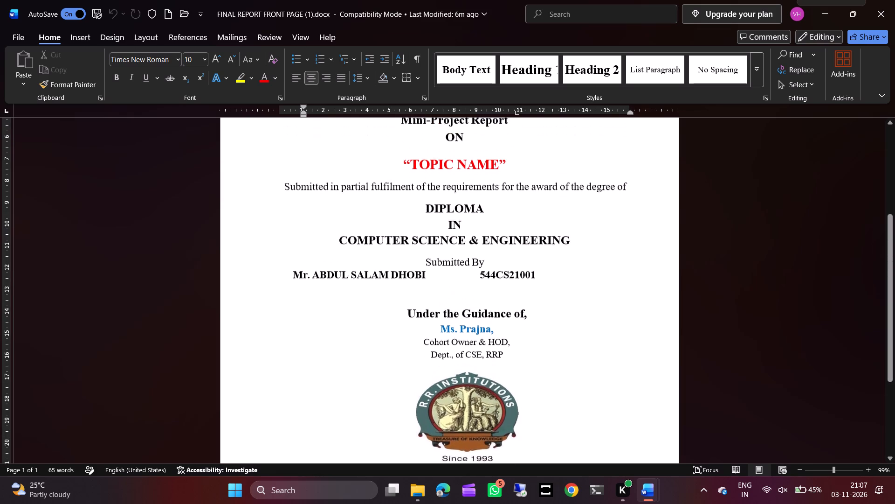
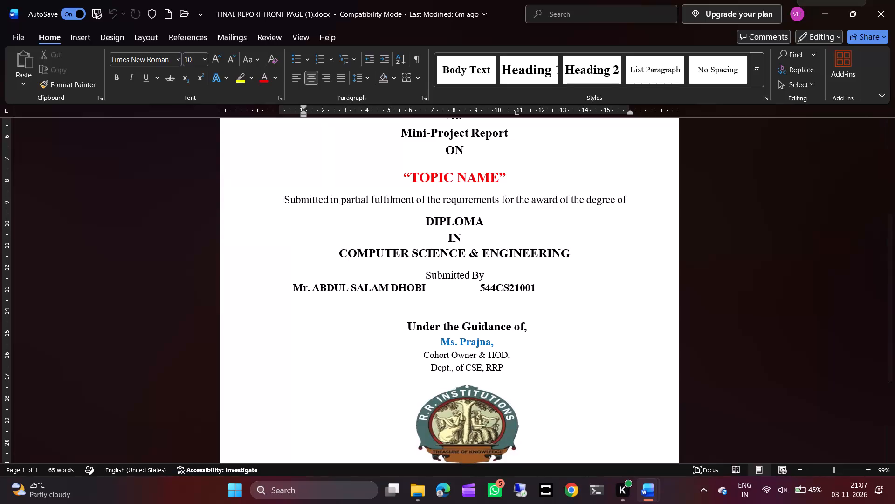
# Replace the TOPIC NAME placeholder inside the red quotation marks with CLOUD BASED STUDENT MANAGEMENT.
pyautogui.scroll(1, 400, 245)
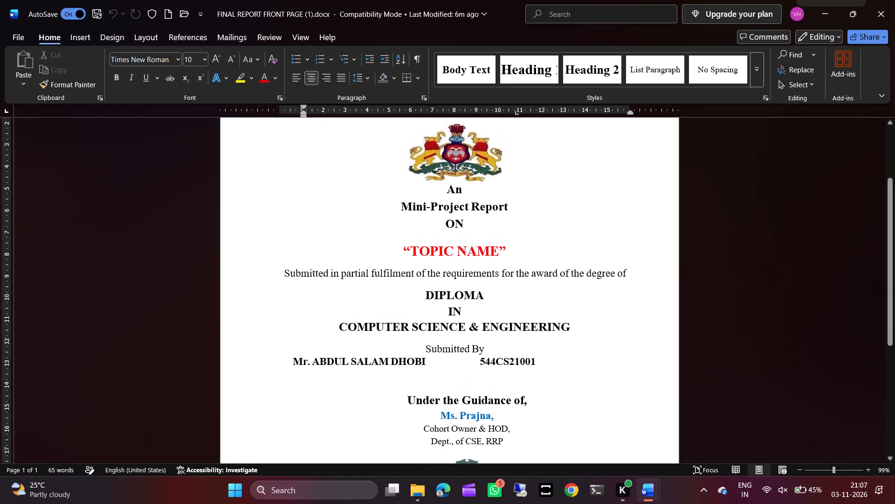
pyautogui.click(499, 245)
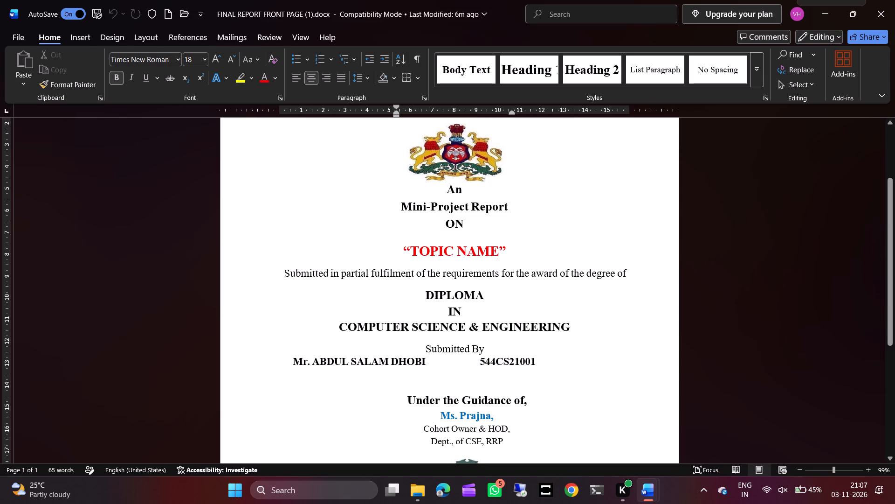
pyautogui.press('BackSpace')
pyautogui.press('BackSpace')
pyautogui.press('BackSpace')
pyautogui.press('BackSpace')
pyautogui.press('BackSpace')
pyautogui.press('BackSpace')
pyautogui.press('BackSpace')
pyautogui.press('BackSpace')
pyautogui.press('BackSpace')
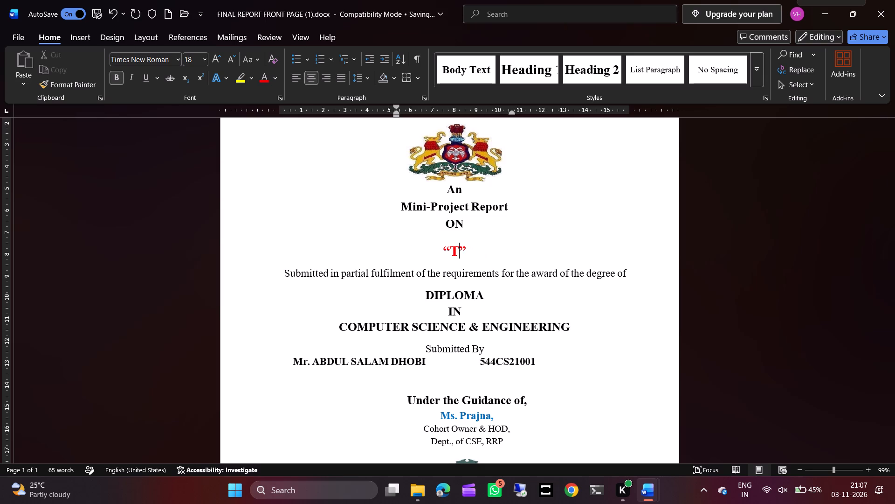
pyautogui.press('BackSpace')
pyautogui.hotkey('ctrl', 'z')
pyautogui.hotkey('ctrl', 'z')
pyautogui.hotkey('ctrl', 'z')
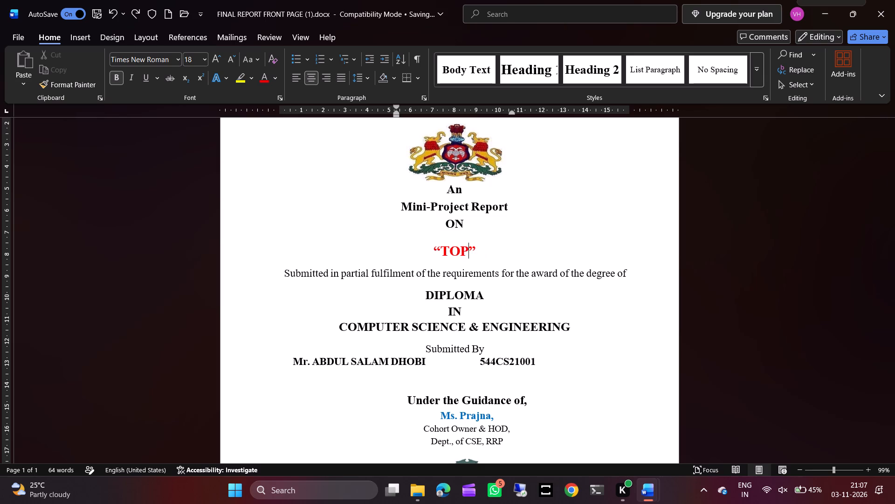
pyautogui.hotkey('ctrl', 'z')
pyautogui.press('BackSpace')
pyautogui.press('BackSpace')
pyautogui.press('BackSpace')
pyautogui.press('BackSpace')
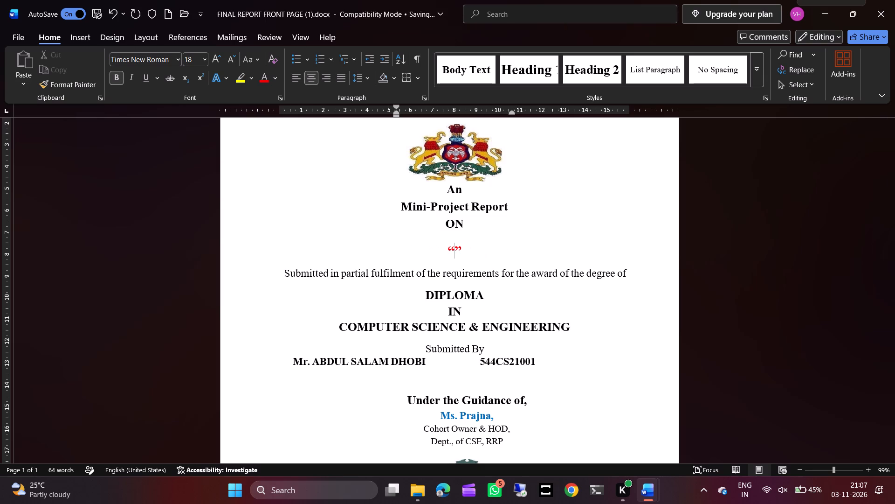
pyautogui.write('cloud')
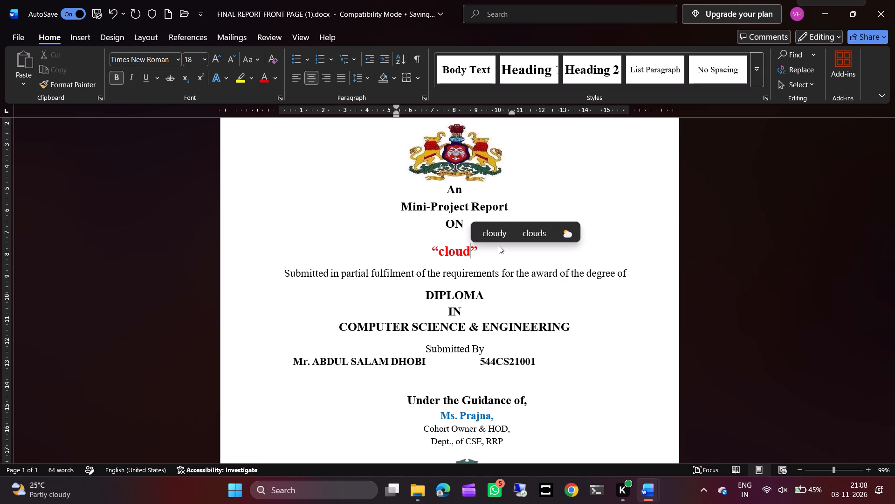
pyautogui.press('BackSpace')
pyautogui.press('BackSpace')
pyautogui.press('BackSpace')
pyautogui.press('BackSpace')
pyautogui.press('BackSpace')
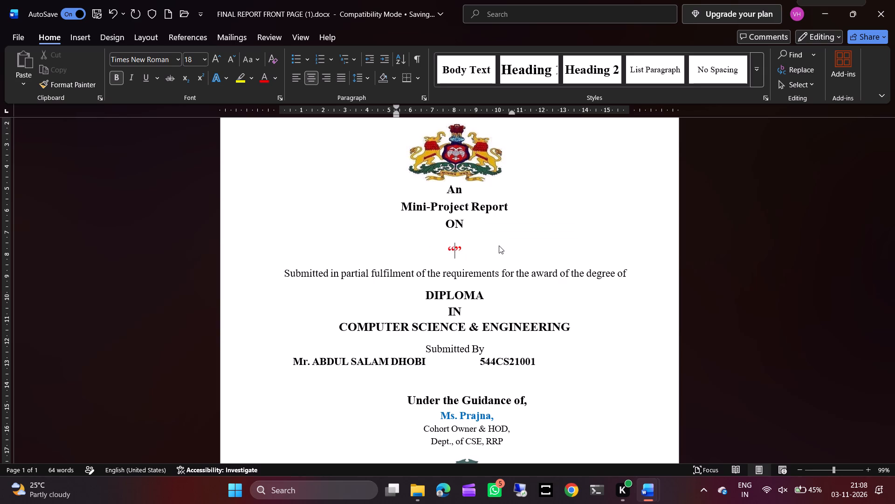
pyautogui.write('CLOUD')
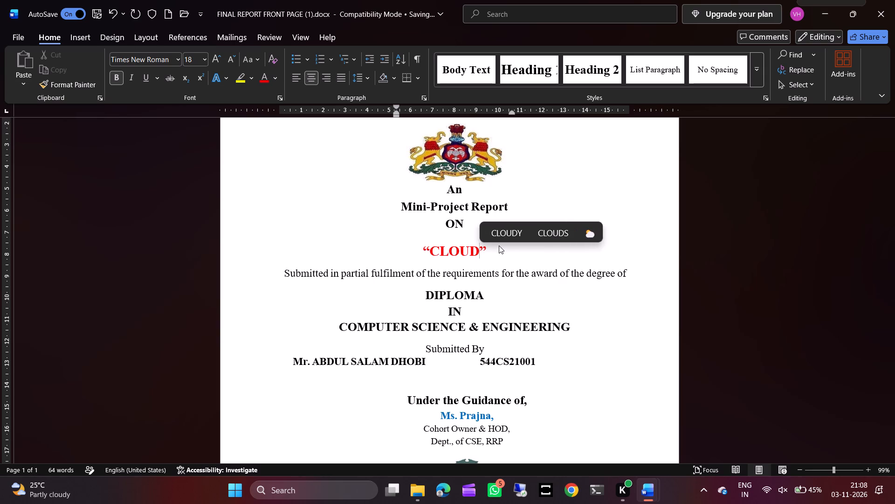
pyautogui.press('space')
pyautogui.write('BA')
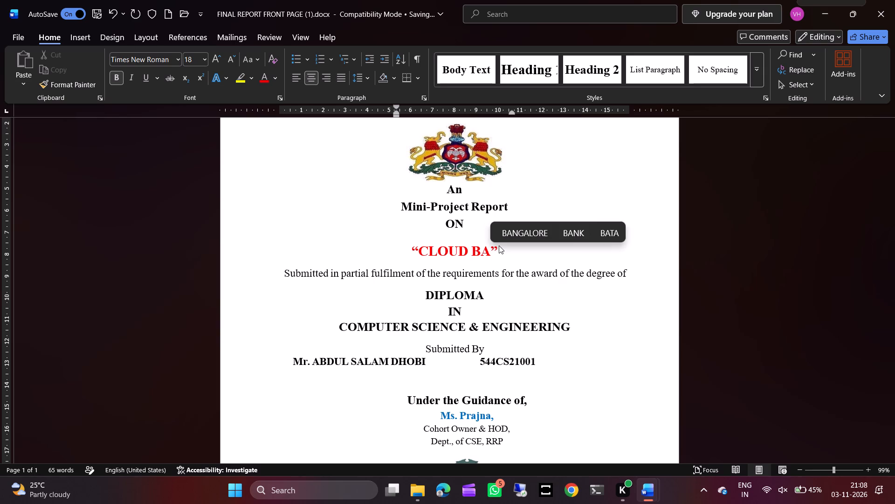
pyautogui.write('SED STUDENT MANAGEMENT')
pyautogui.press('space')
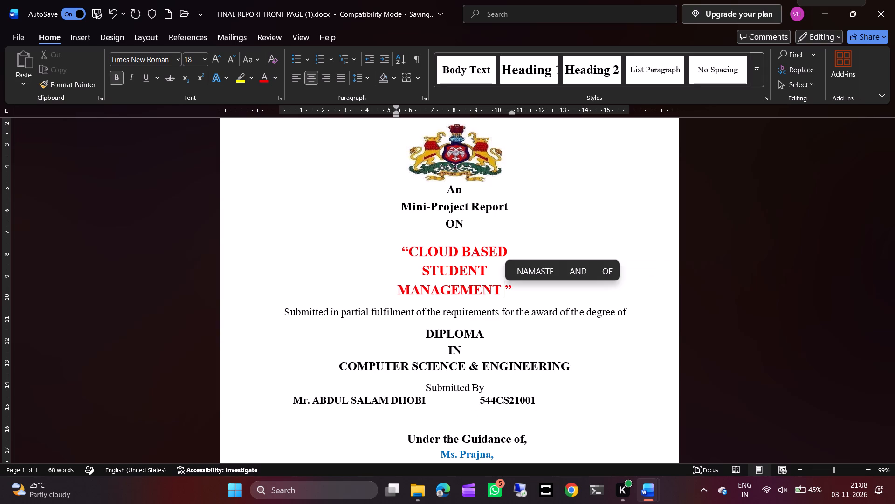
# Insert the word RESULT before MANAGEMENT in the red topic title.
pyautogui.click(395, 294)
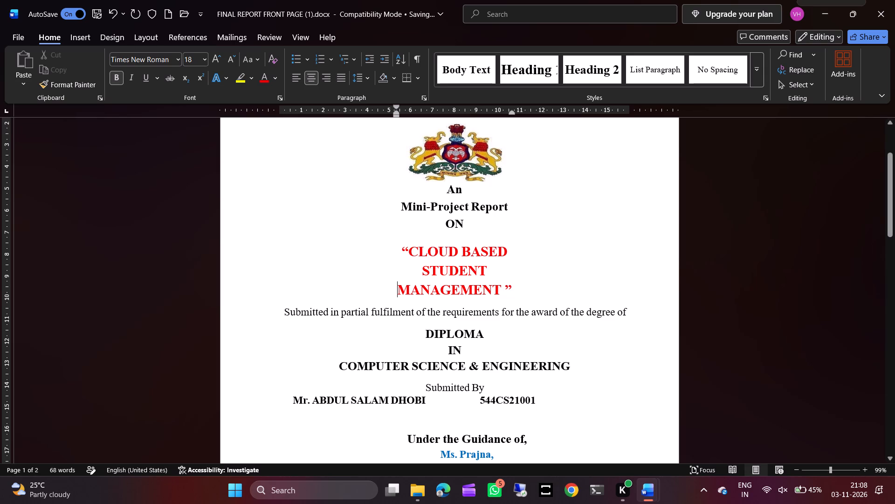
pyautogui.write('RESULT')
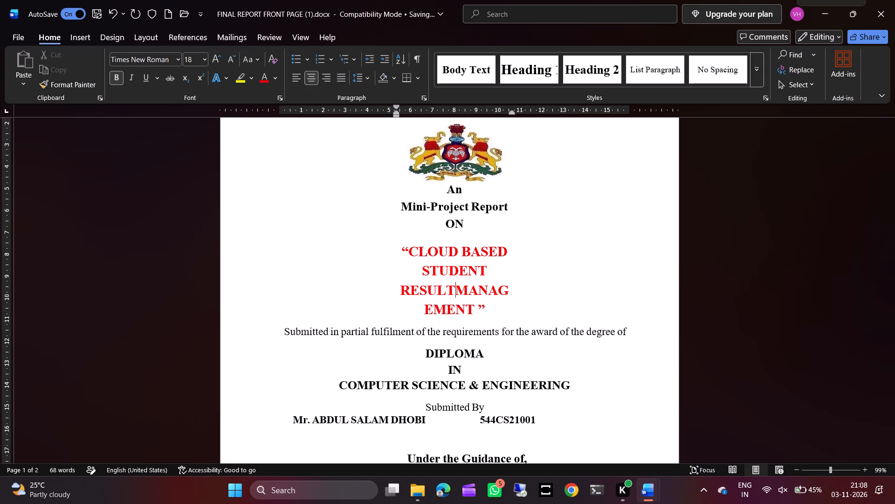
pyautogui.press('space')
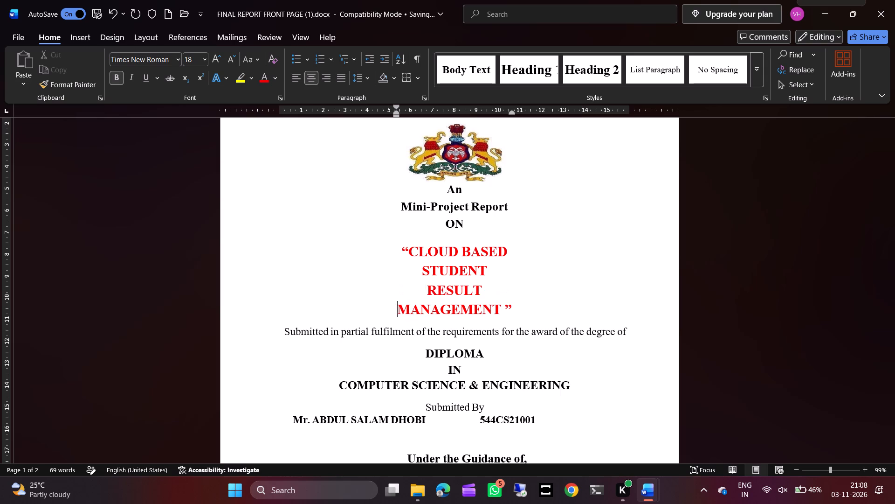
# Extend the topic title after MANAGEMENT with SYSTEM WITH SECURE APPLICATION.
pyautogui.click(500, 308)
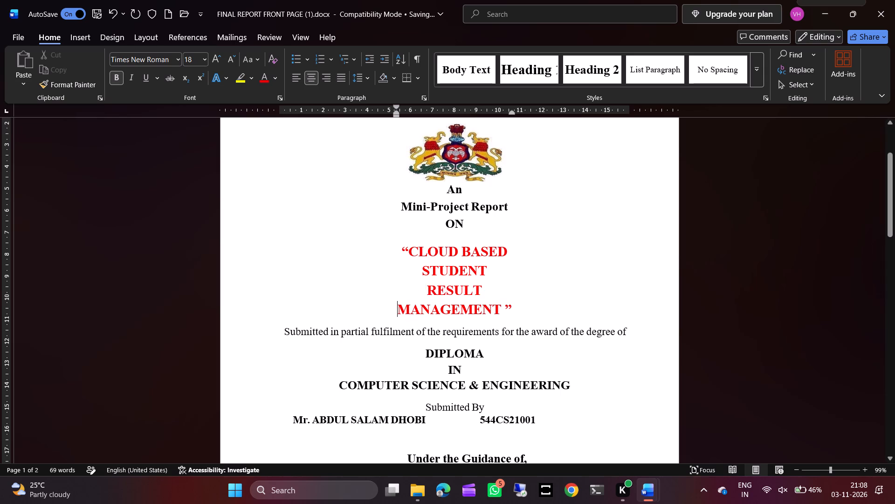
pyautogui.press('space')
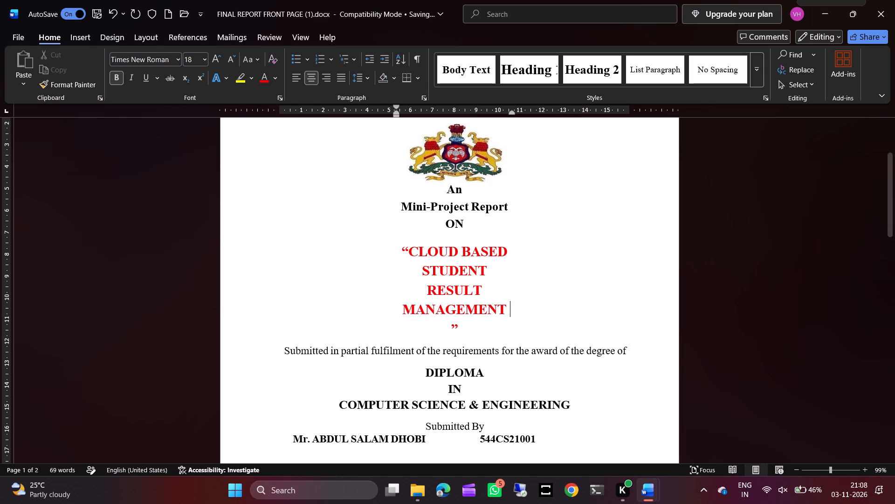
pyautogui.write('SYS')
pyautogui.write('TEM WITH SECURE S')
pyautogui.press('BackSpace')
pyautogui.write('APPLICATION')
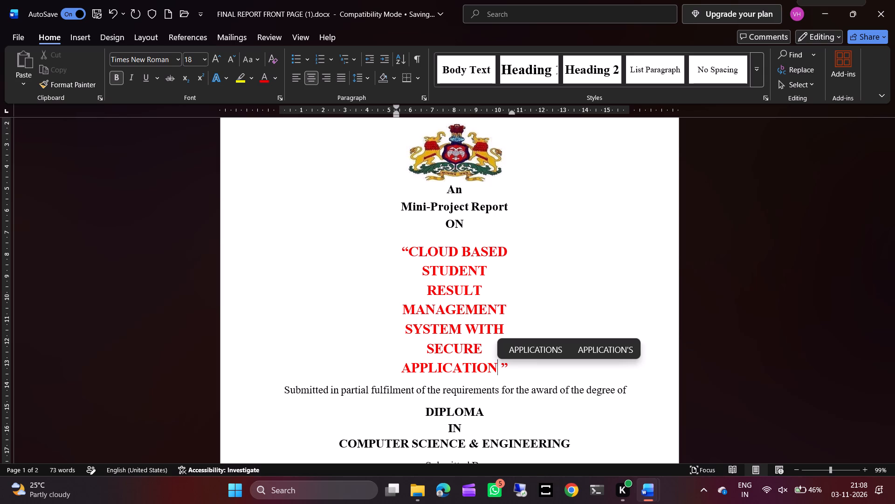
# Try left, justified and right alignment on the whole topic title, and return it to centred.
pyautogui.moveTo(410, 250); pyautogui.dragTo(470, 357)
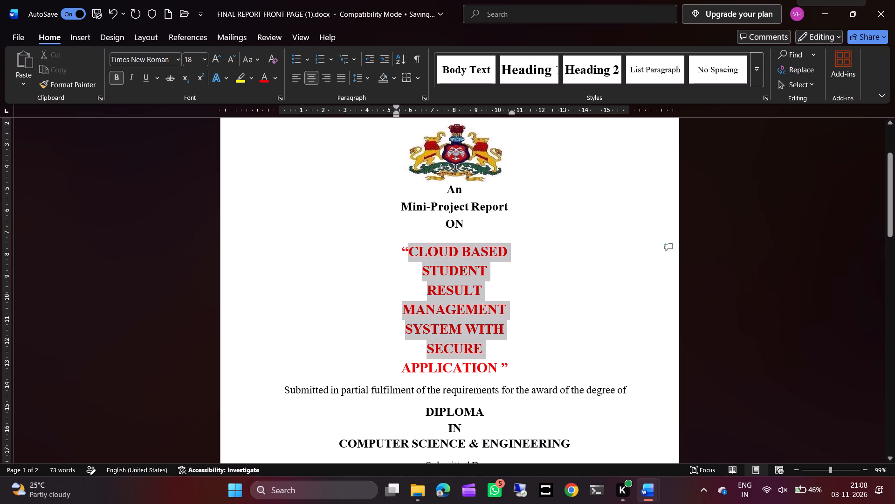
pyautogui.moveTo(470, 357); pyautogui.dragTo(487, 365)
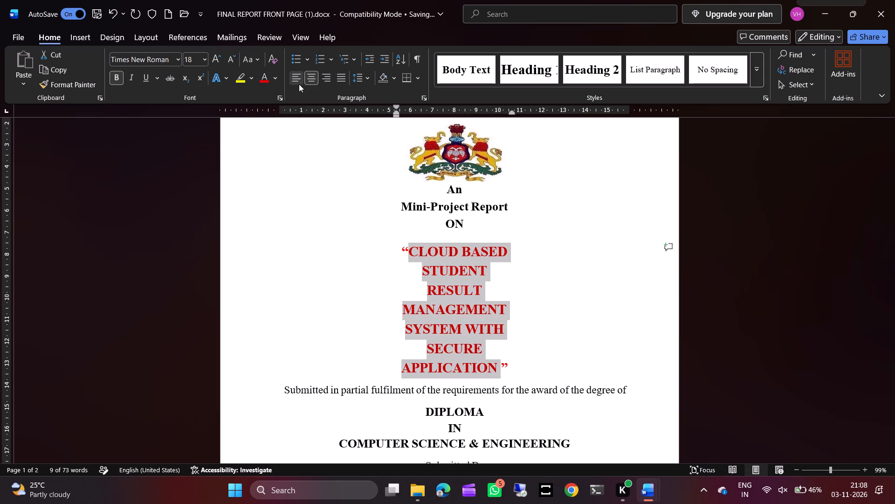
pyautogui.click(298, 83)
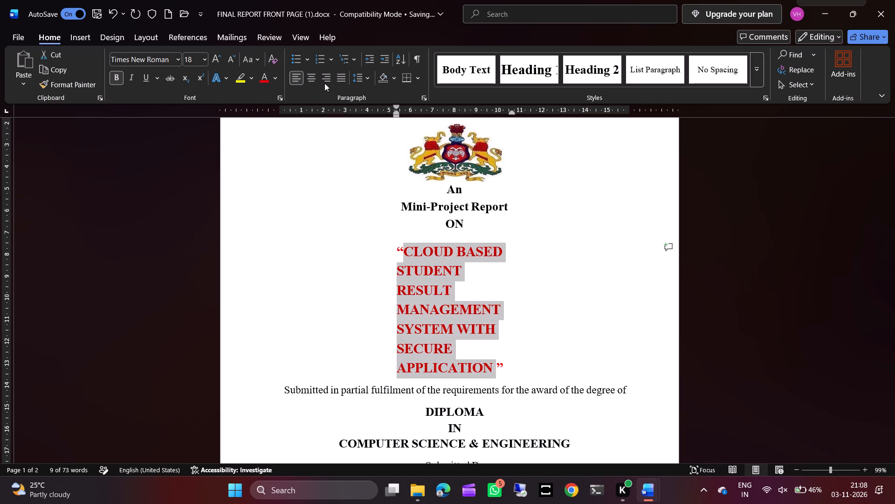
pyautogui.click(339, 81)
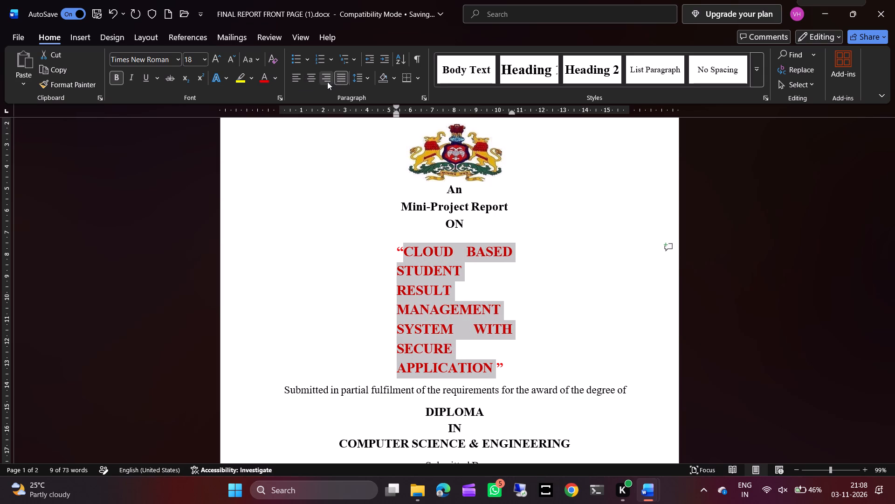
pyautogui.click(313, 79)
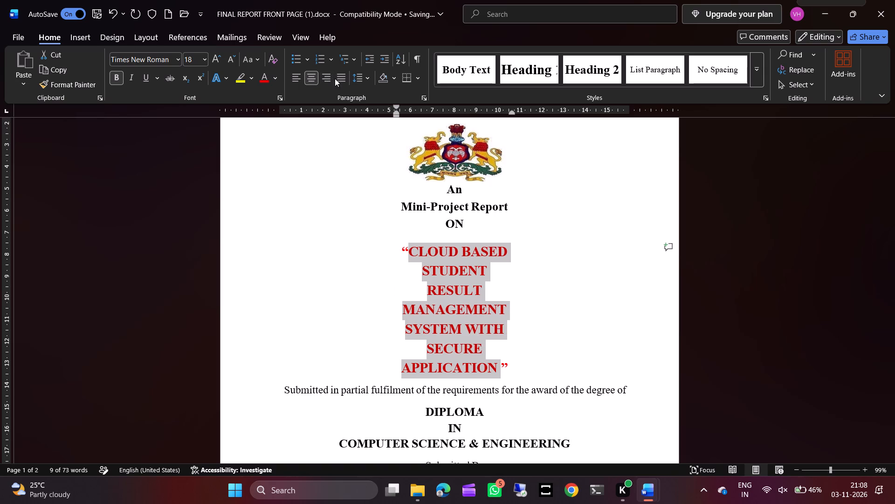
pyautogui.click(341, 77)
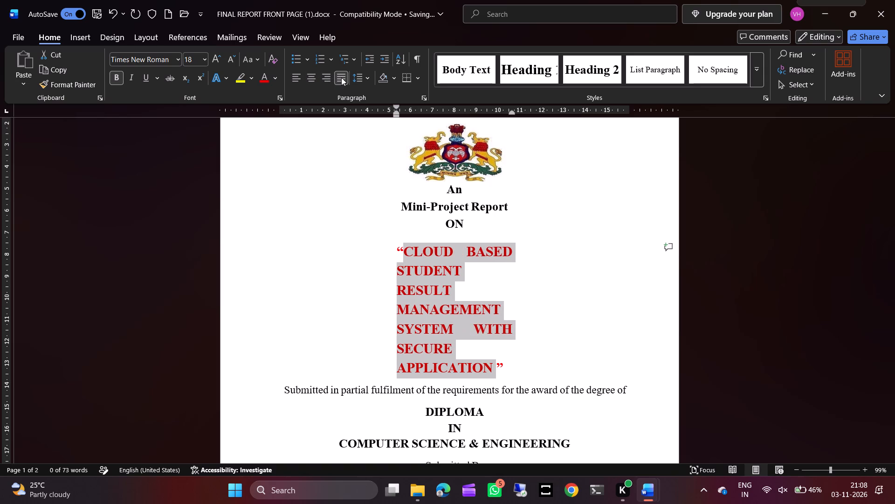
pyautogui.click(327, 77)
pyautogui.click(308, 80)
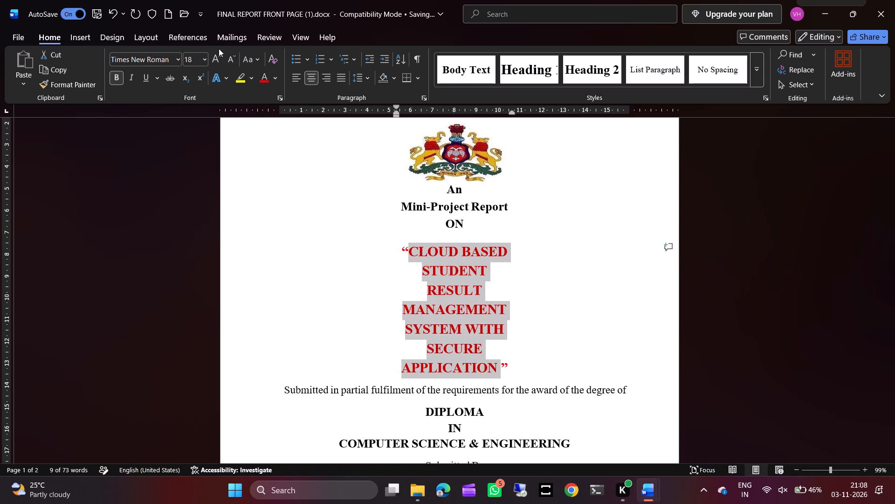
# Change the case of the selected topic title to Capitalize Each Word.
pyautogui.moveTo(257, 55); pyautogui.dragTo(272, 103)
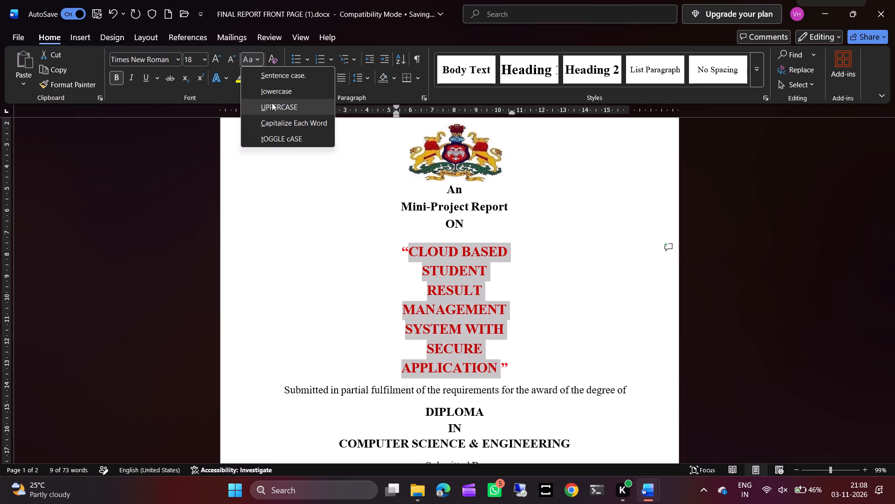
pyautogui.moveTo(272, 103); pyautogui.dragTo(278, 119)
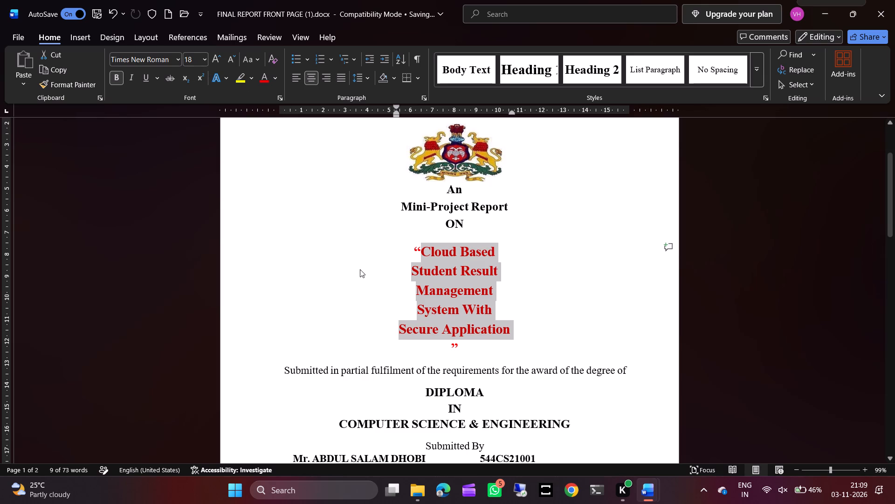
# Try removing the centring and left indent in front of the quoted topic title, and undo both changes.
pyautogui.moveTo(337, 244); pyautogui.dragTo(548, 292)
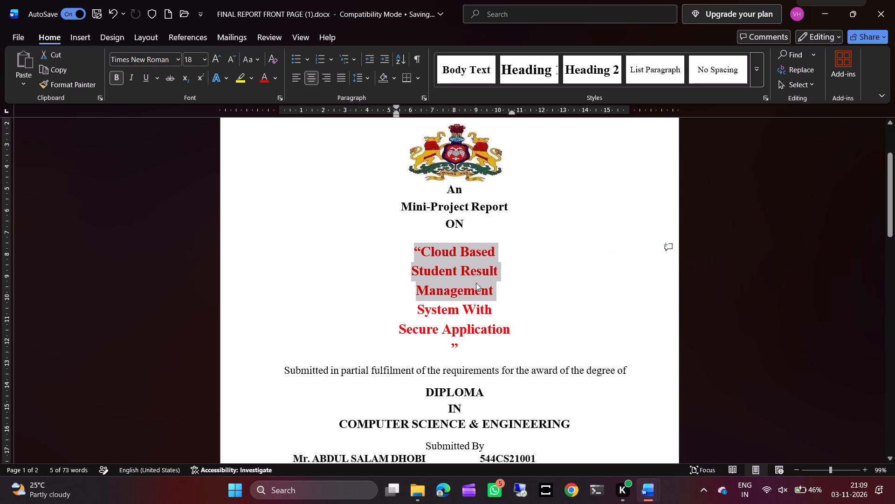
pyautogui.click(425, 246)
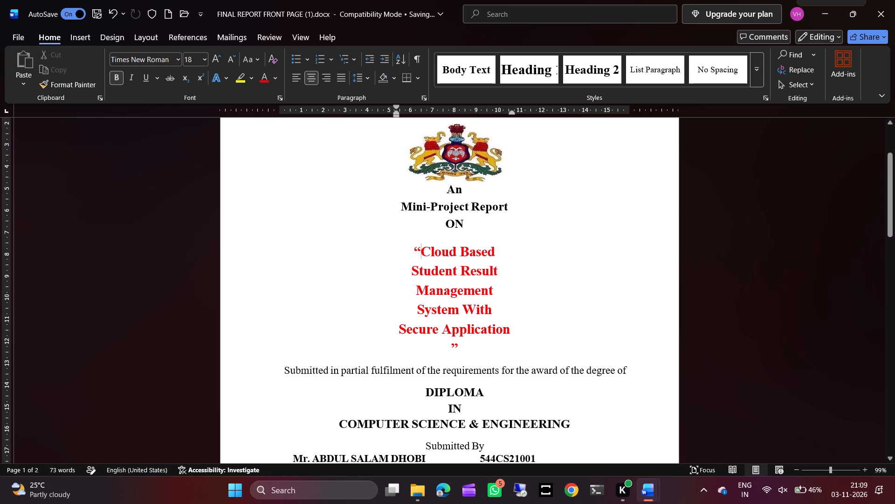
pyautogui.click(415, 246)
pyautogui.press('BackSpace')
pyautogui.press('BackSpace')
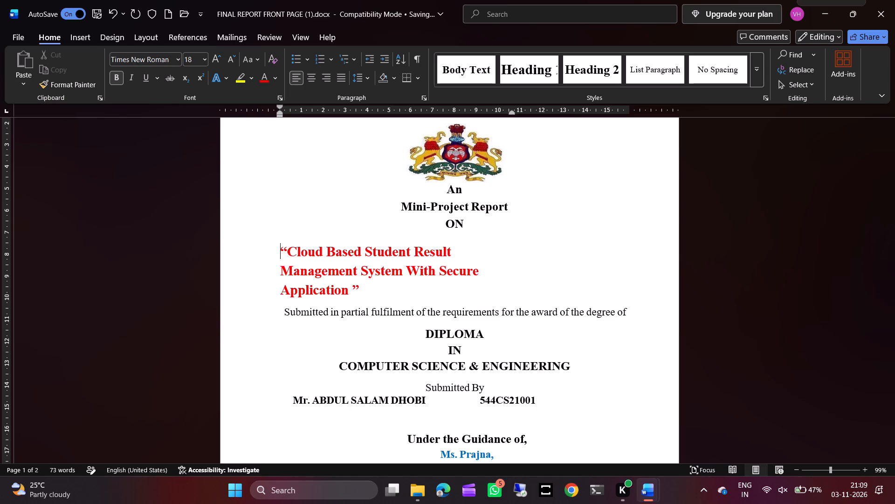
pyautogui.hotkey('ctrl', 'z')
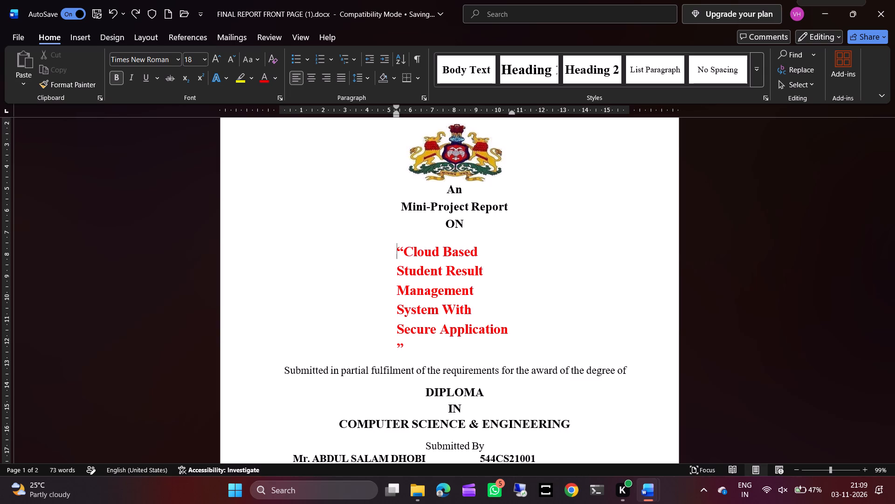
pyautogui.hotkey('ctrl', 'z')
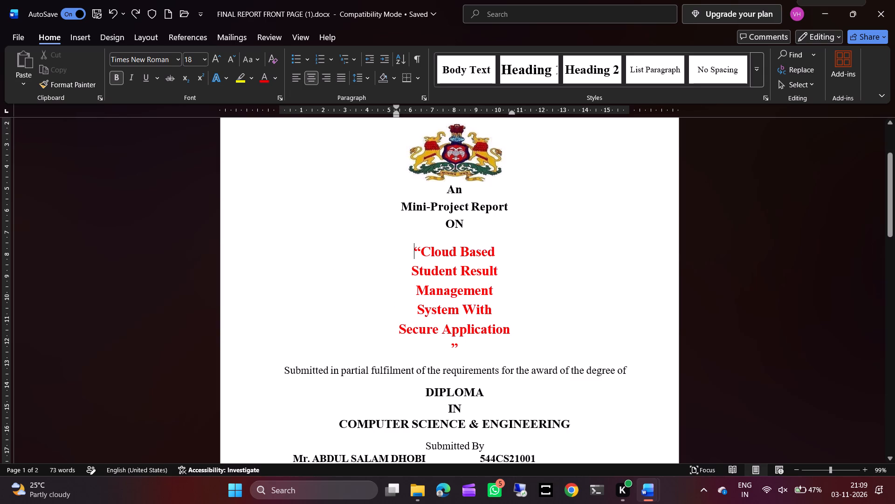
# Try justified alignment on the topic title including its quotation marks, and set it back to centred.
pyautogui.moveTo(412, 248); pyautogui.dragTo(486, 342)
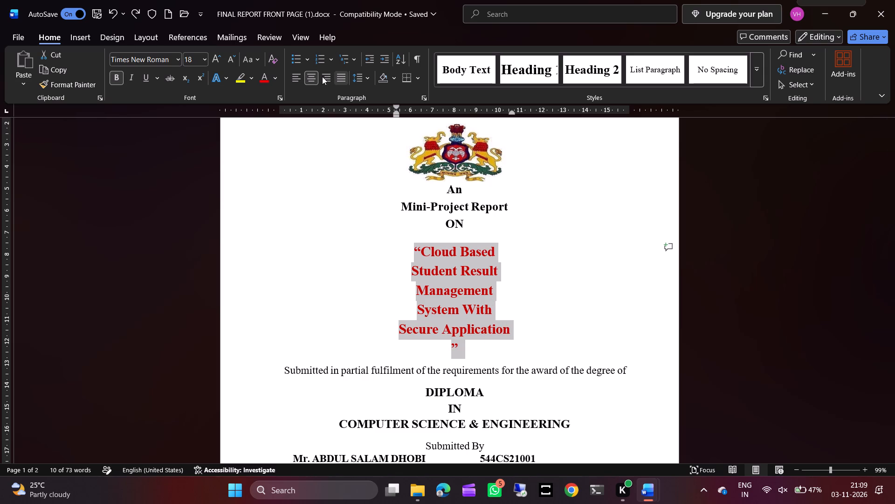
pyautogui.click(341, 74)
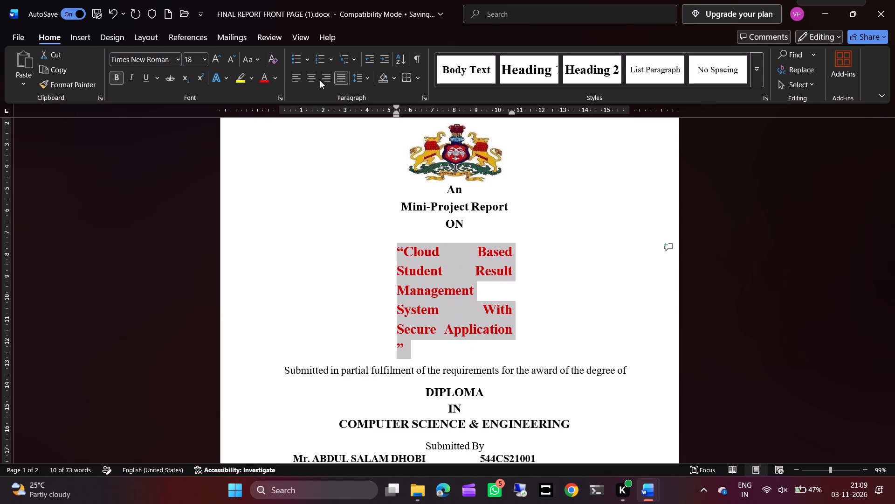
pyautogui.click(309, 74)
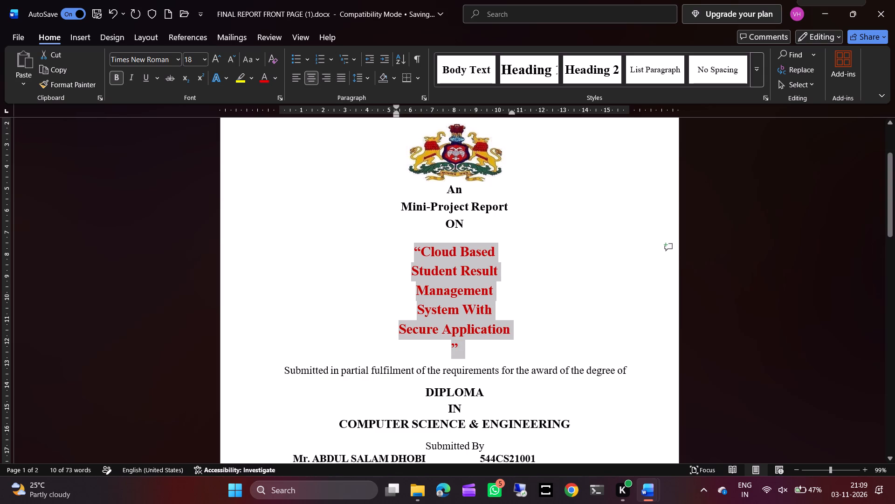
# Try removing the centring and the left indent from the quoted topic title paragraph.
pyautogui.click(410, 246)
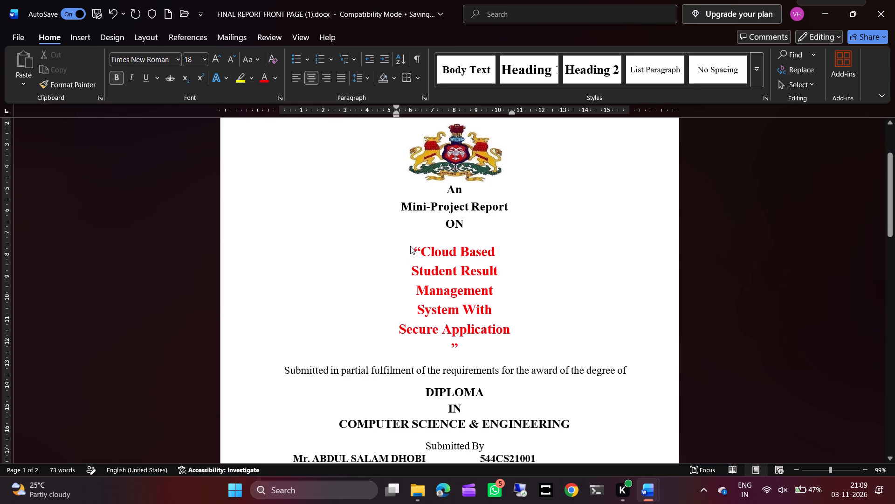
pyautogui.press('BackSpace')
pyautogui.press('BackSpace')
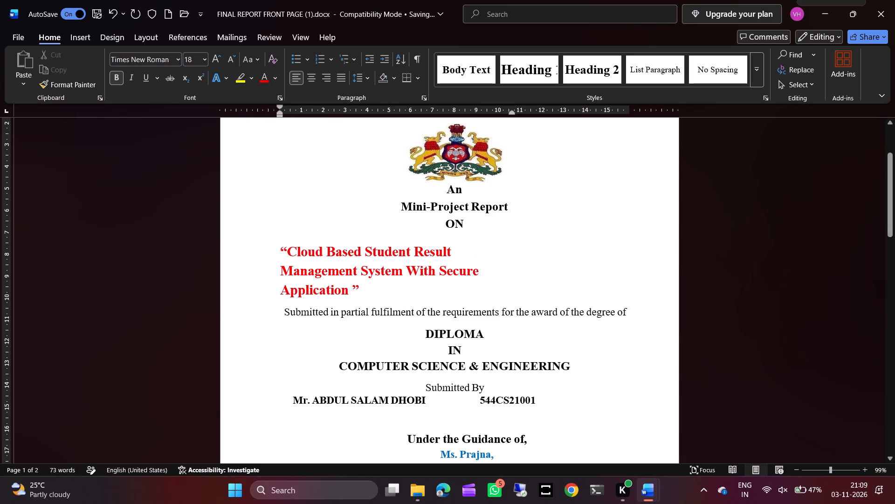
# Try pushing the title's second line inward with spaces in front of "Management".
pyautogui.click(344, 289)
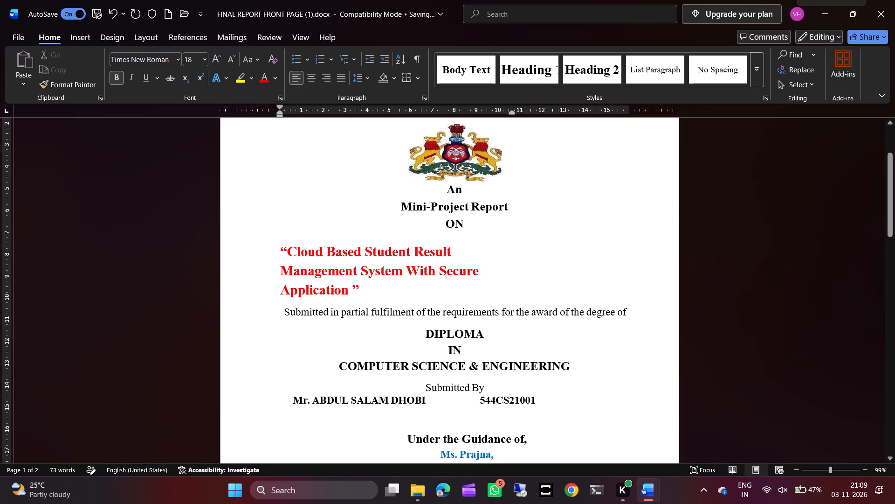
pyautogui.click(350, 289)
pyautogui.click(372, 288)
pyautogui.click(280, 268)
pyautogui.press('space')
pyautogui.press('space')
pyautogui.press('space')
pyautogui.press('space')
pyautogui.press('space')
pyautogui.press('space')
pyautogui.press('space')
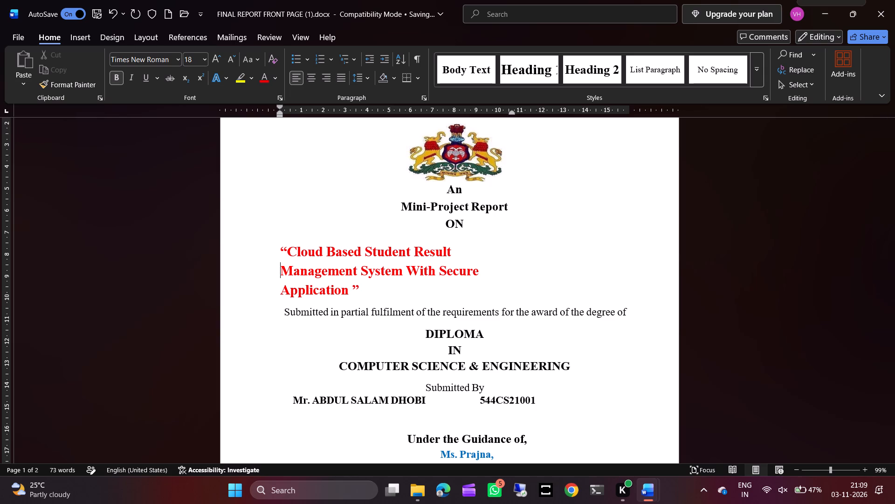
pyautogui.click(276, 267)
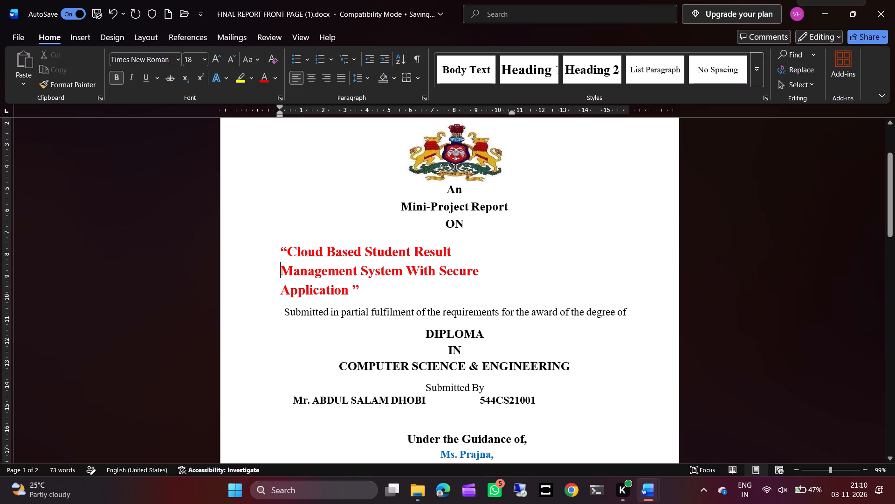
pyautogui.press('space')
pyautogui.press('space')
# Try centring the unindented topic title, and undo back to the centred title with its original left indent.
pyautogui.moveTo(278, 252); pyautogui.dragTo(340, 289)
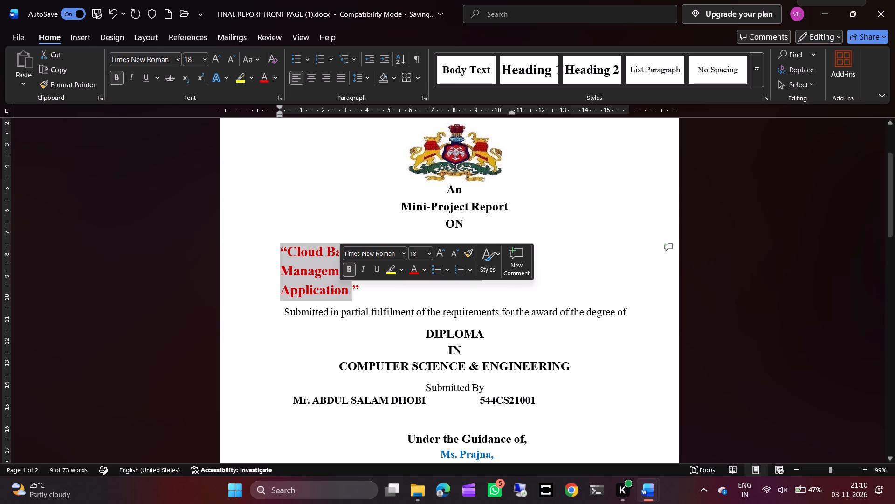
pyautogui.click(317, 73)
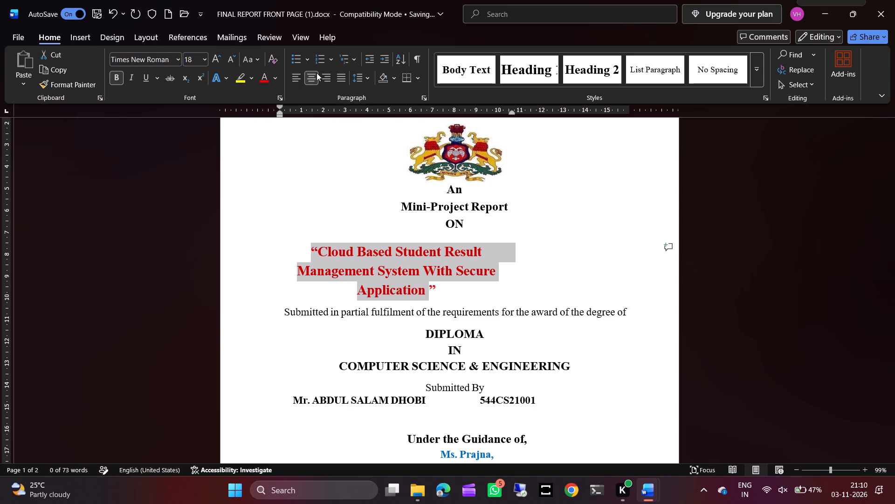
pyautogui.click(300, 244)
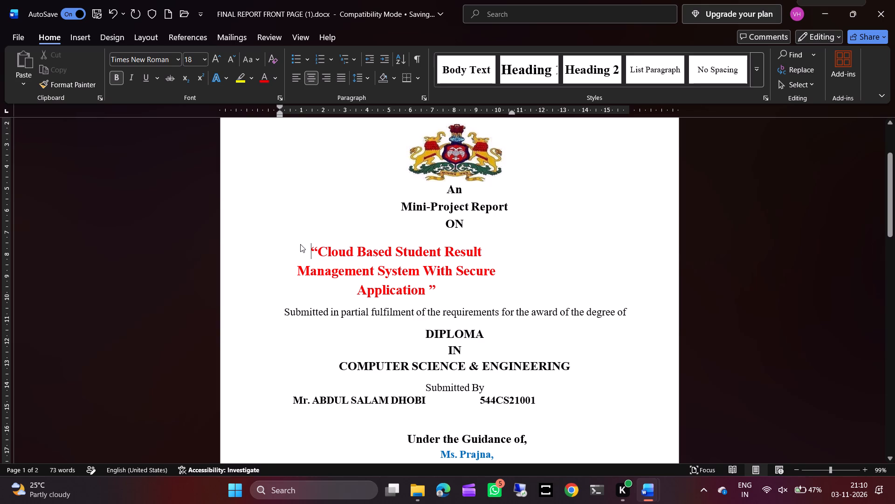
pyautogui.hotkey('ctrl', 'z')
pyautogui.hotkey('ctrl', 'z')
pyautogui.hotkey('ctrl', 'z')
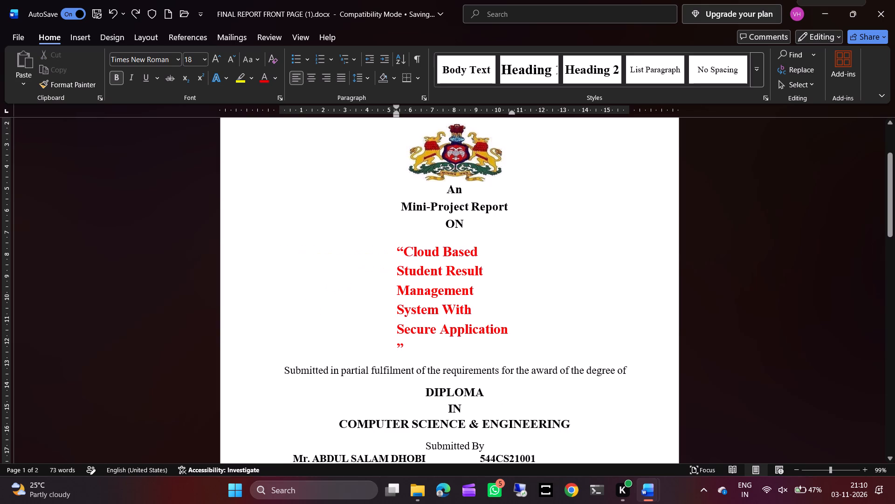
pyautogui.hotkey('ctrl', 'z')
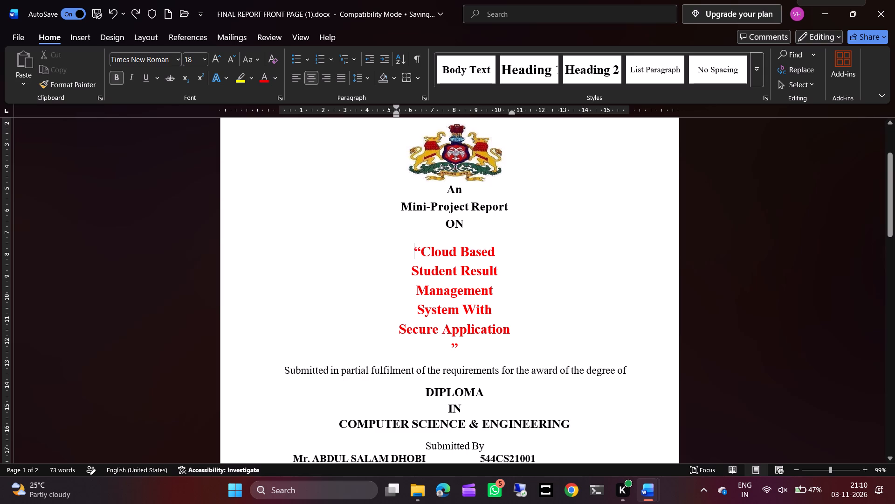
# Delete the whole quoted topic title and start a new line under ON without centring or left indent.
pyautogui.moveTo(412, 248); pyautogui.dragTo(490, 351)
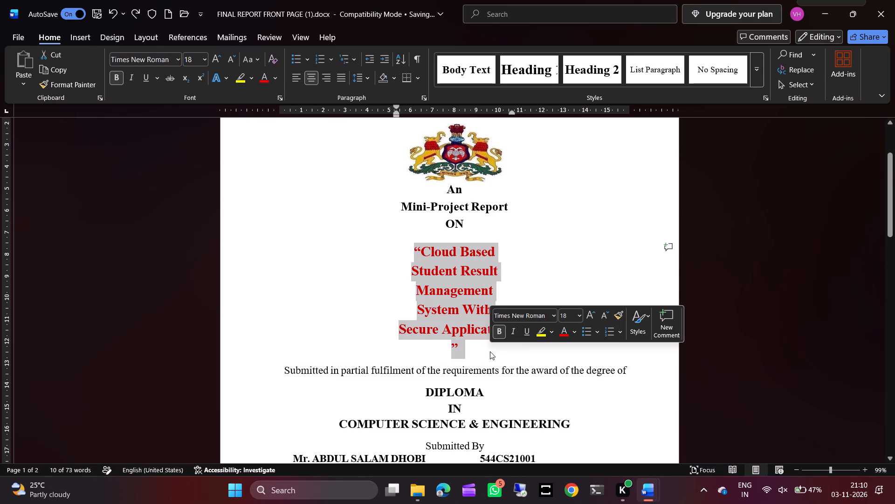
pyautogui.press('BackSpace')
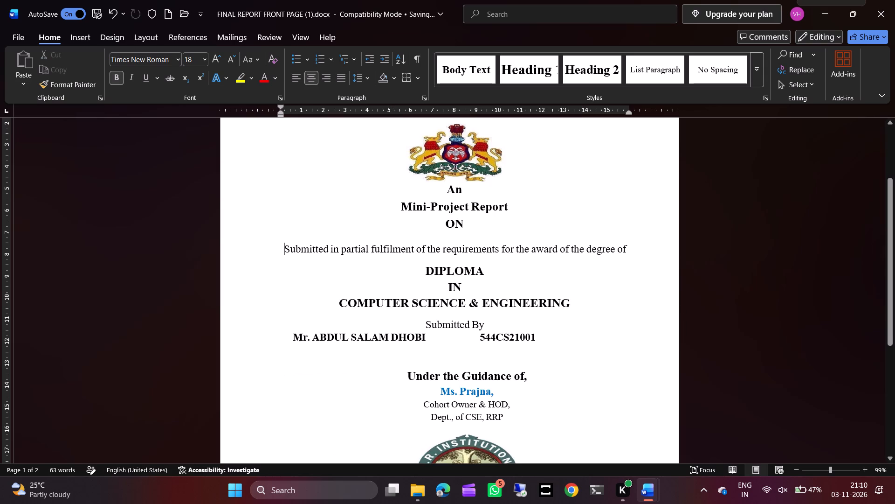
pyautogui.click(473, 223)
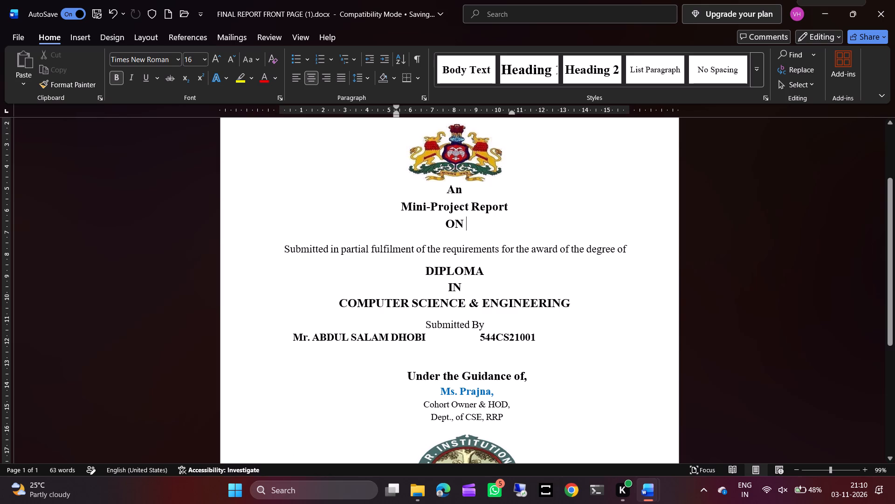
pyautogui.press('Return')
pyautogui.press('BackSpace')
pyautogui.press('BackSpace')
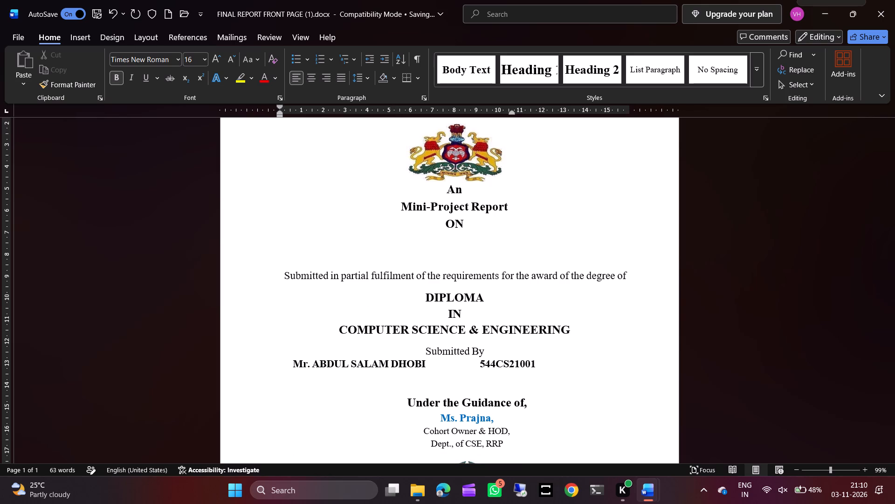
# Enter CLOUD-BASED, with a hyphen between the words, as the start of the new title under ON.
pyautogui.write('CLOUD BASED')
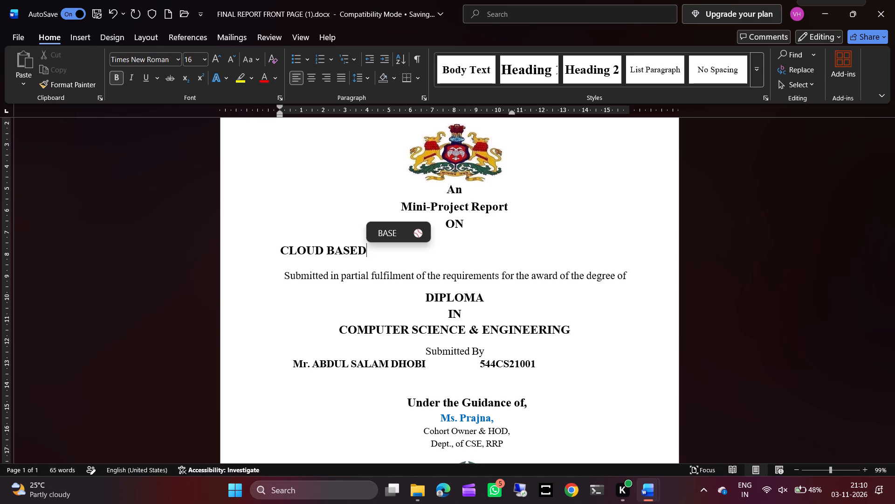
pyautogui.press('Left')
pyautogui.press('Left')
pyautogui.press('Left')
pyautogui.press('Left')
pyautogui.press('Left')
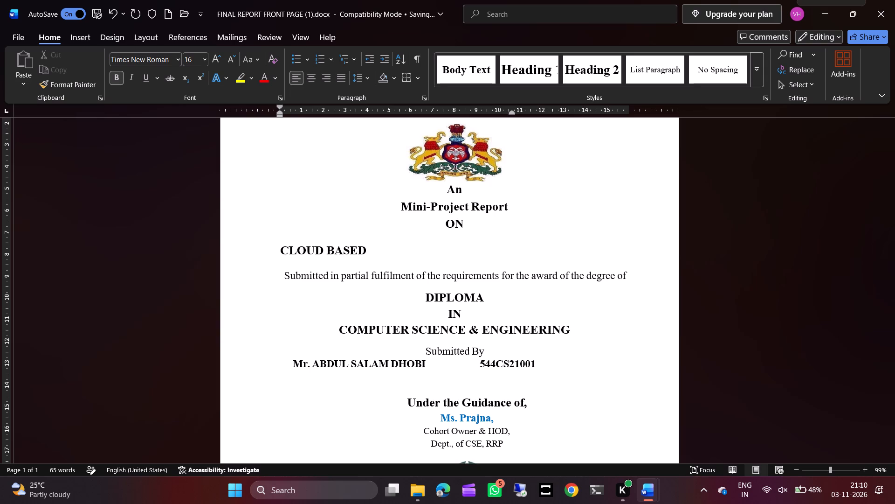
pyautogui.press('BackSpace')
pyautogui.press('-')
pyautogui.press('Right')
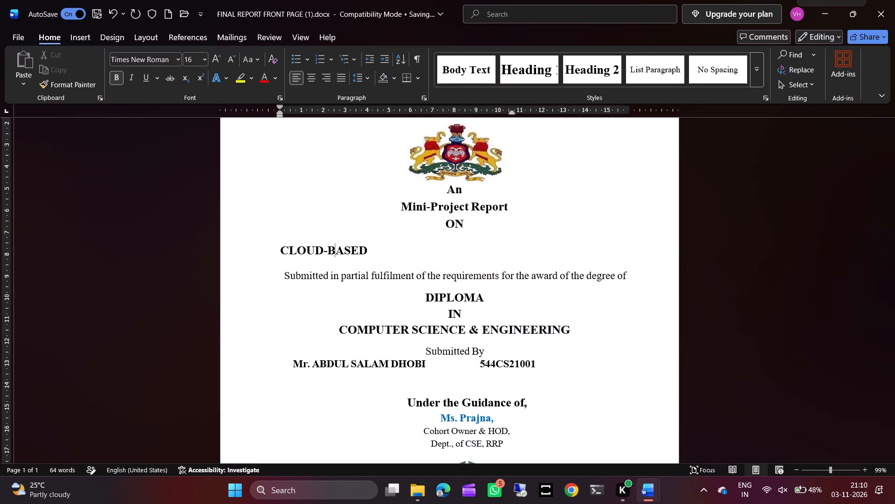
pyautogui.press('Right')
pyautogui.press('Right')
pyautogui.press('Right')
pyautogui.press('Right')
pyautogui.press('Right')
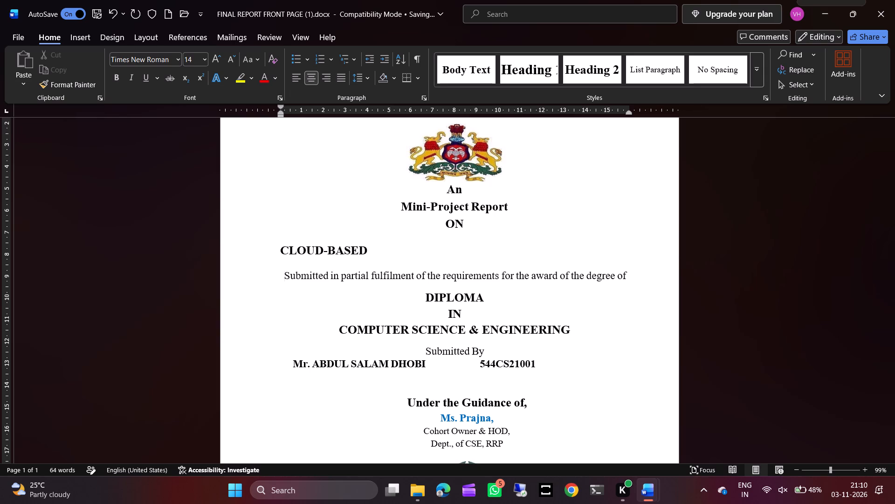
pyautogui.press('Left')
# Continue the title with STUDENT MANAGEMENT, correcting the spelling of MANAGEMENT.
pyautogui.press('space')
pyautogui.write('STUDENT MANAGEMNET')
pyautogui.press('space')
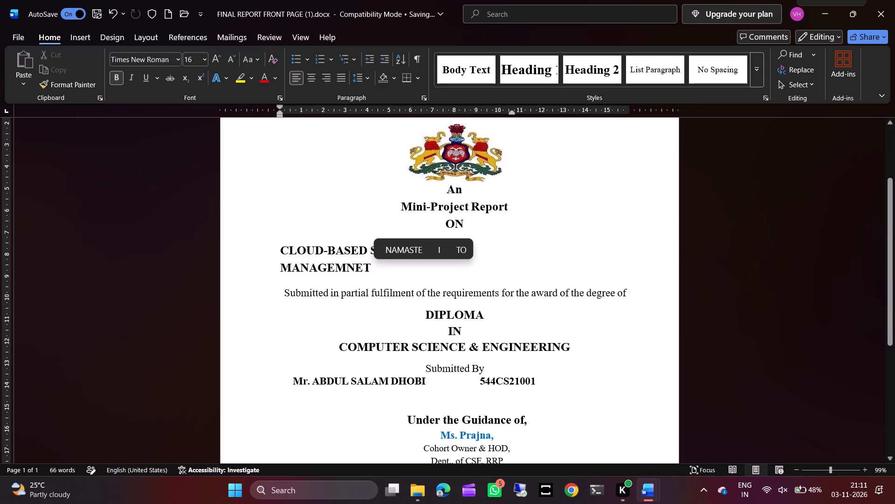
pyautogui.press('Left')
pyautogui.press('Left')
pyautogui.press('Left')
pyautogui.press('Right')
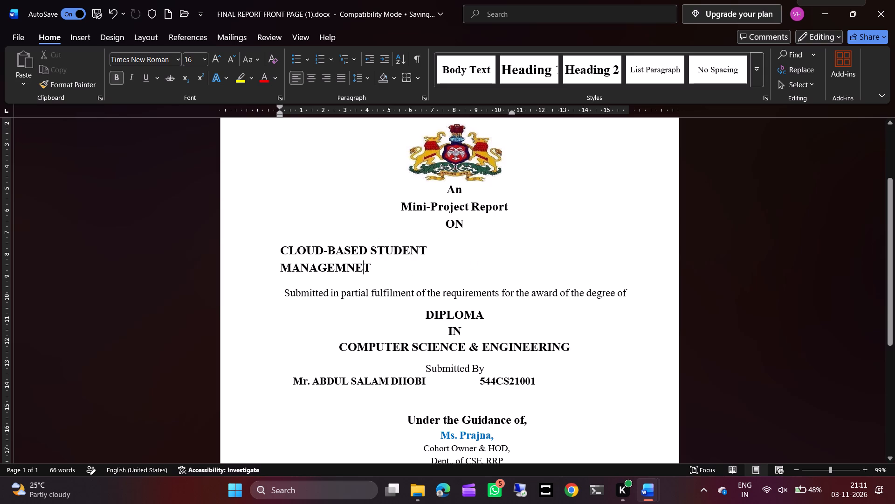
pyautogui.press('BackSpace')
pyautogui.press('BackSpace')
pyautogui.write('ENT')
pyautogui.press('BackSpace')
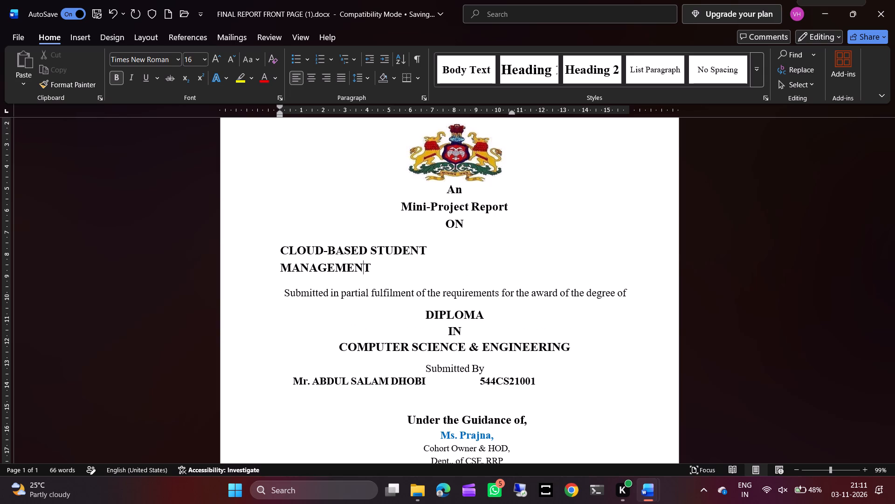
# Continue the title after MANAGEMENT with the letters ST.
pyautogui.press('Right')
pyautogui.press('space')
pyautogui.write('ST')
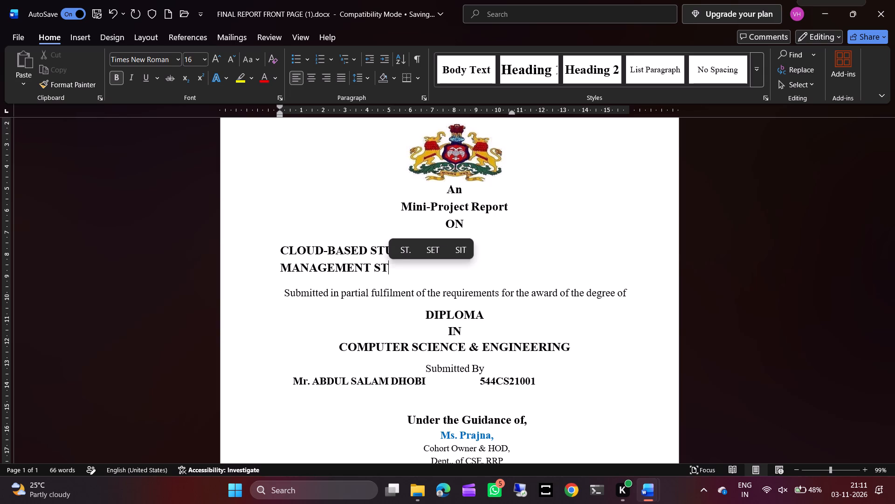
pyautogui.hscroll(2, 376, 273)
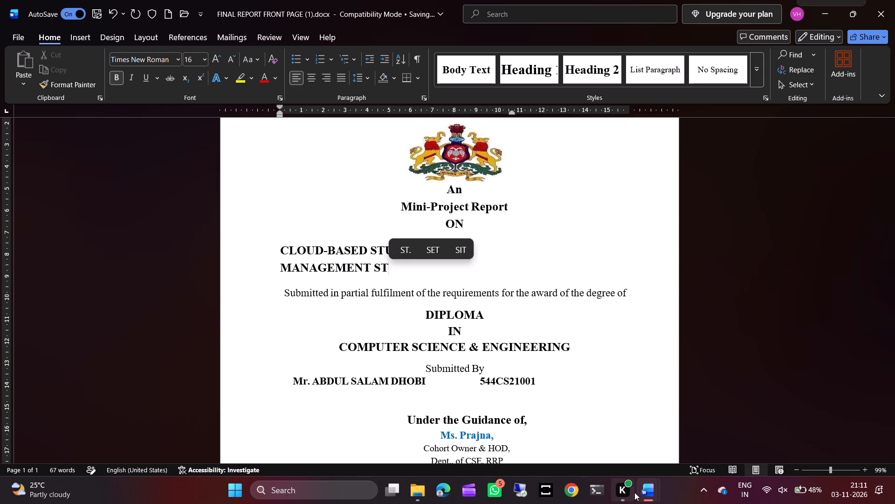
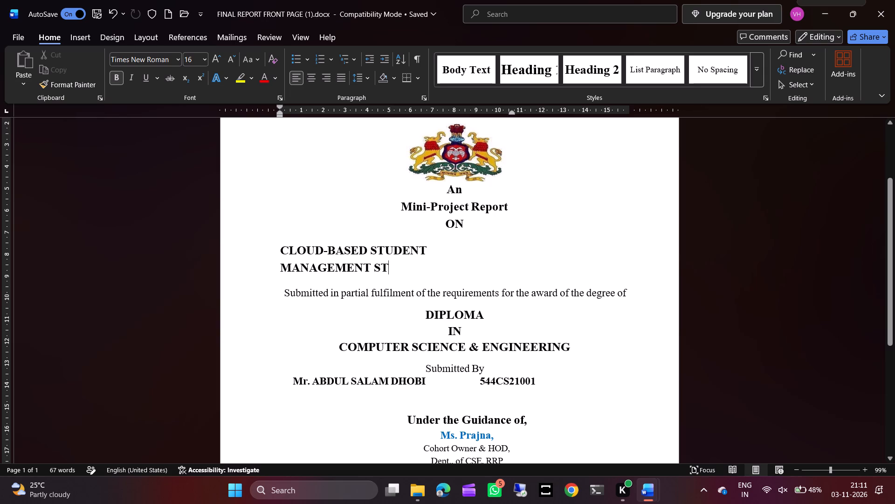
# Review the front page layout from the title through the student, guide and department details, and back up to the board heading.
pyautogui.scroll(-2, 402, 273)
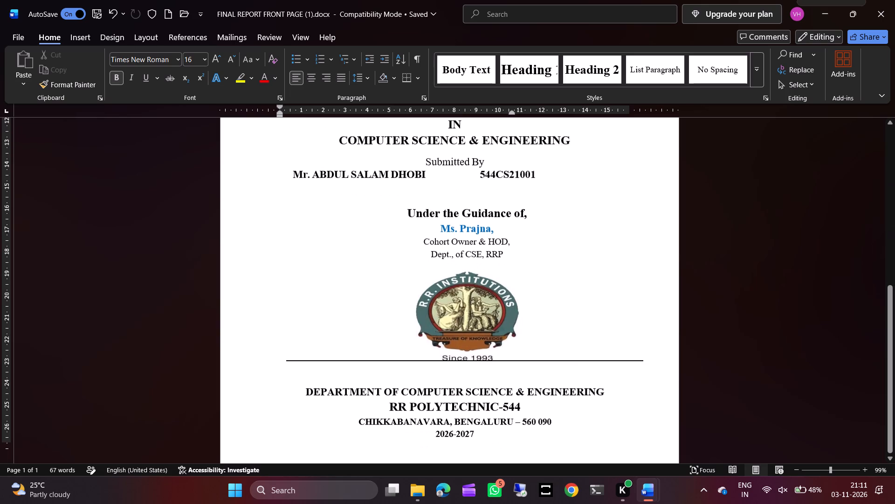
pyautogui.scroll(-2, 402, 273)
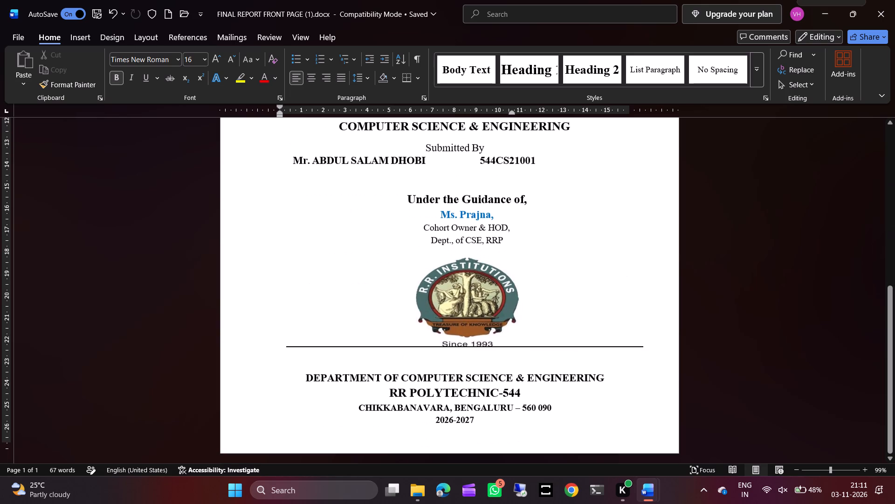
pyautogui.scroll(1, 402, 273)
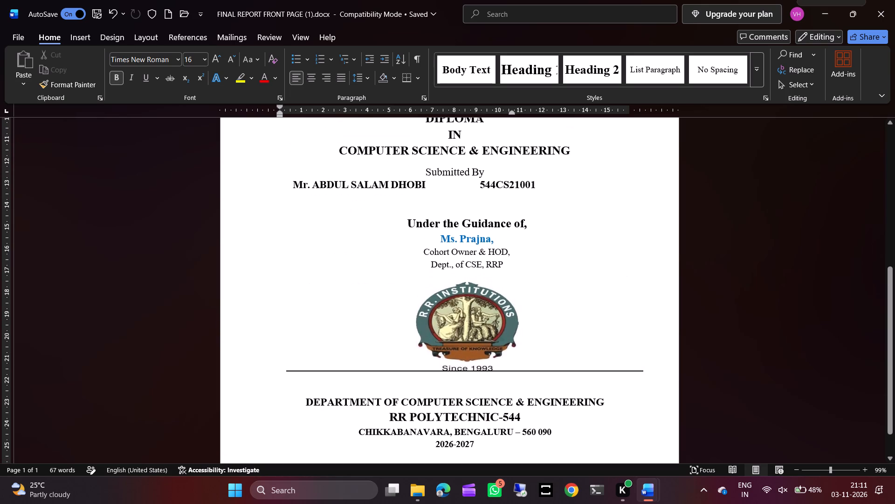
pyautogui.scroll(4, 402, 273)
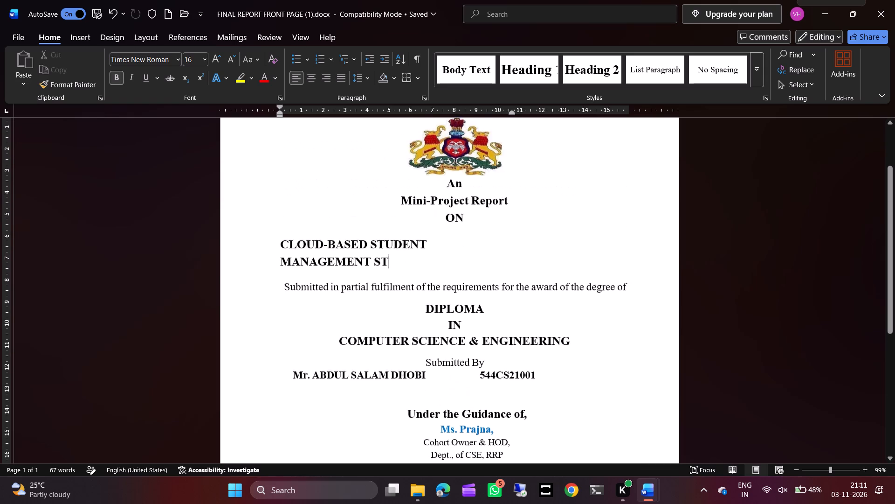
pyautogui.scroll(2, 402, 273)
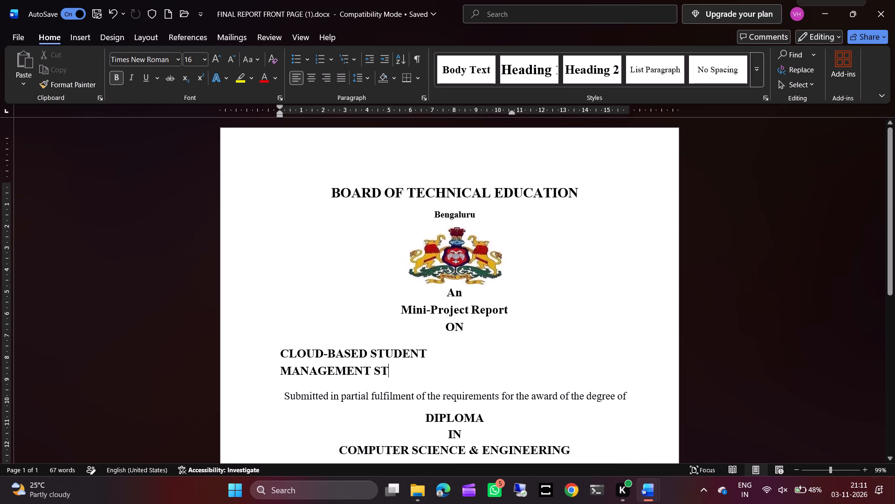
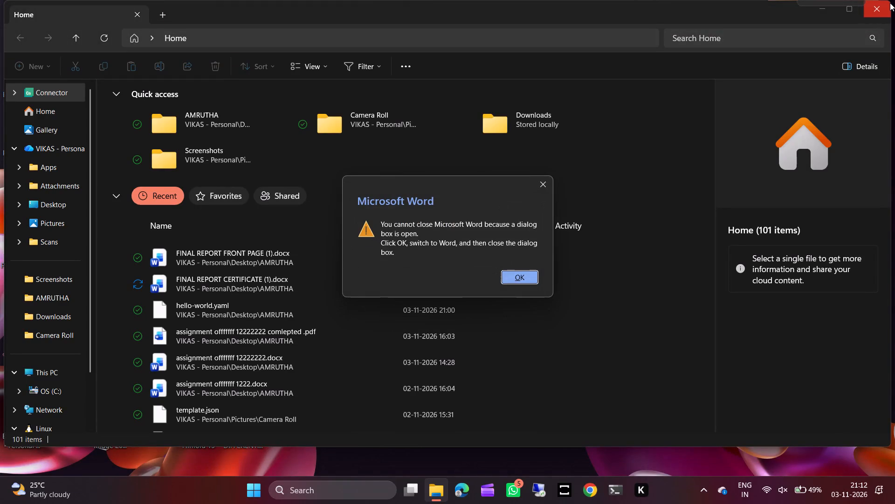
# Close the File Explorer window to return to the desktop.
pyautogui.click(890, 3)
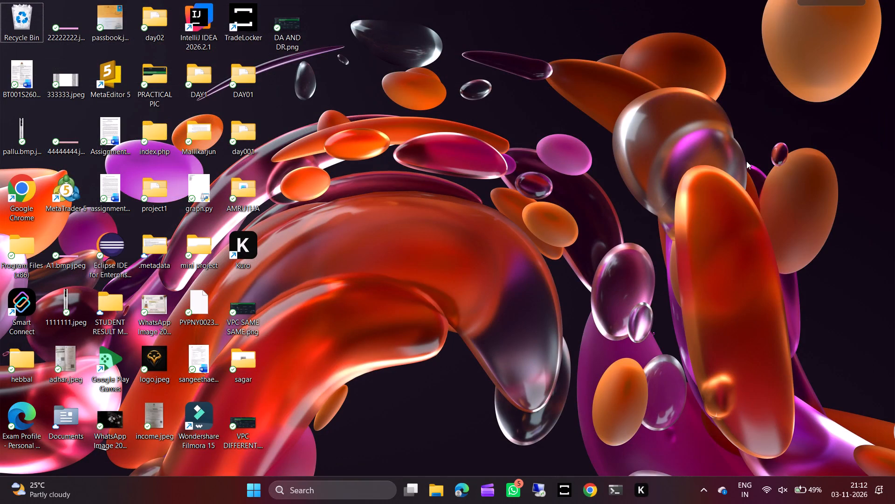
# Open the Shut Down Windows dialog from the desktop.
pyautogui.hotkey('alt', 'F4')
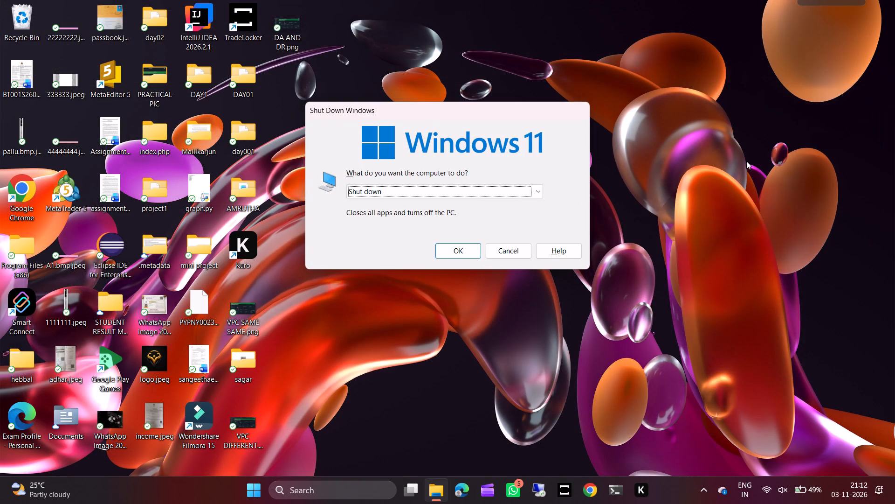